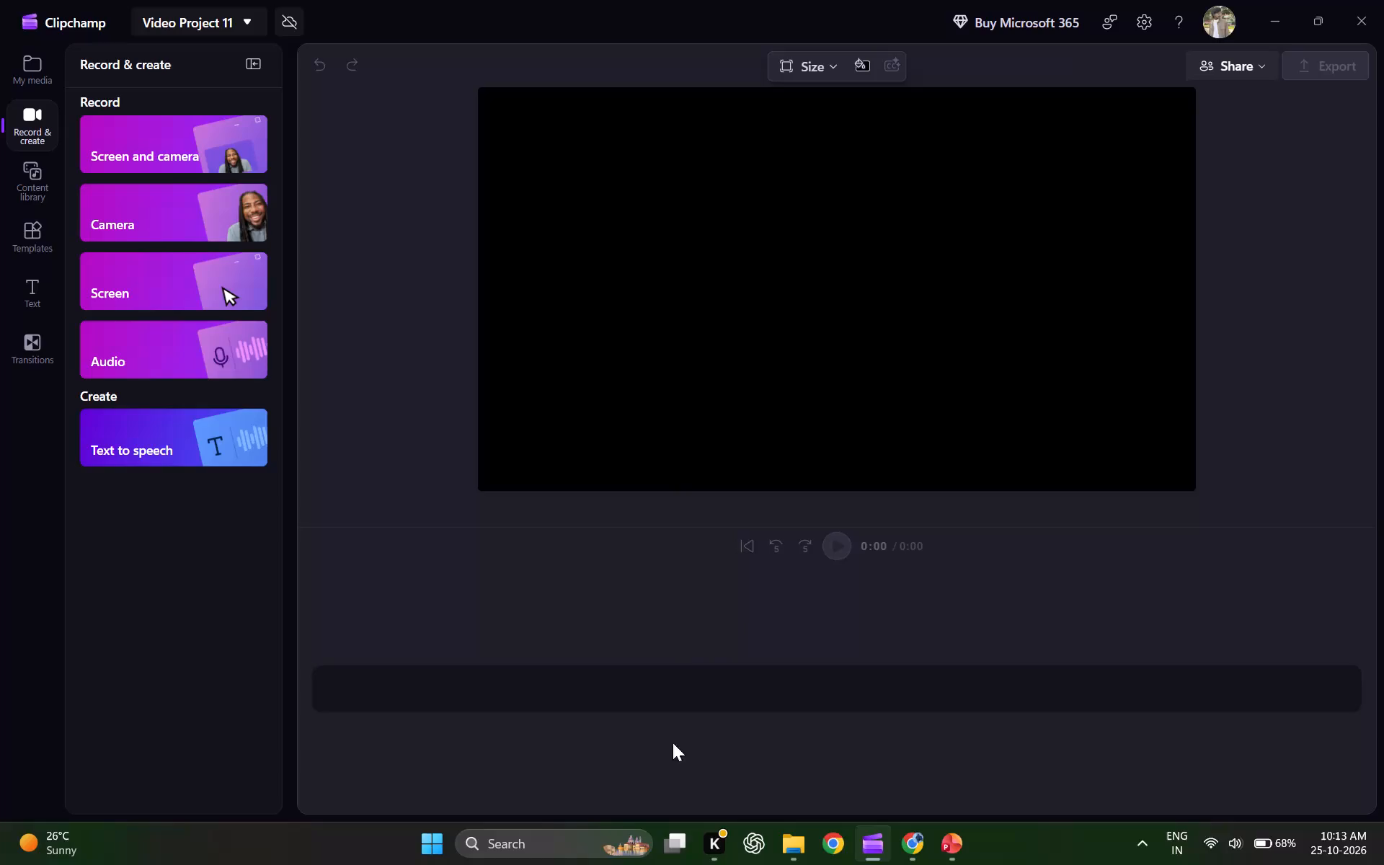
Open the combined screen and camera recording setup.
click(844, 553)
click(134, 153)
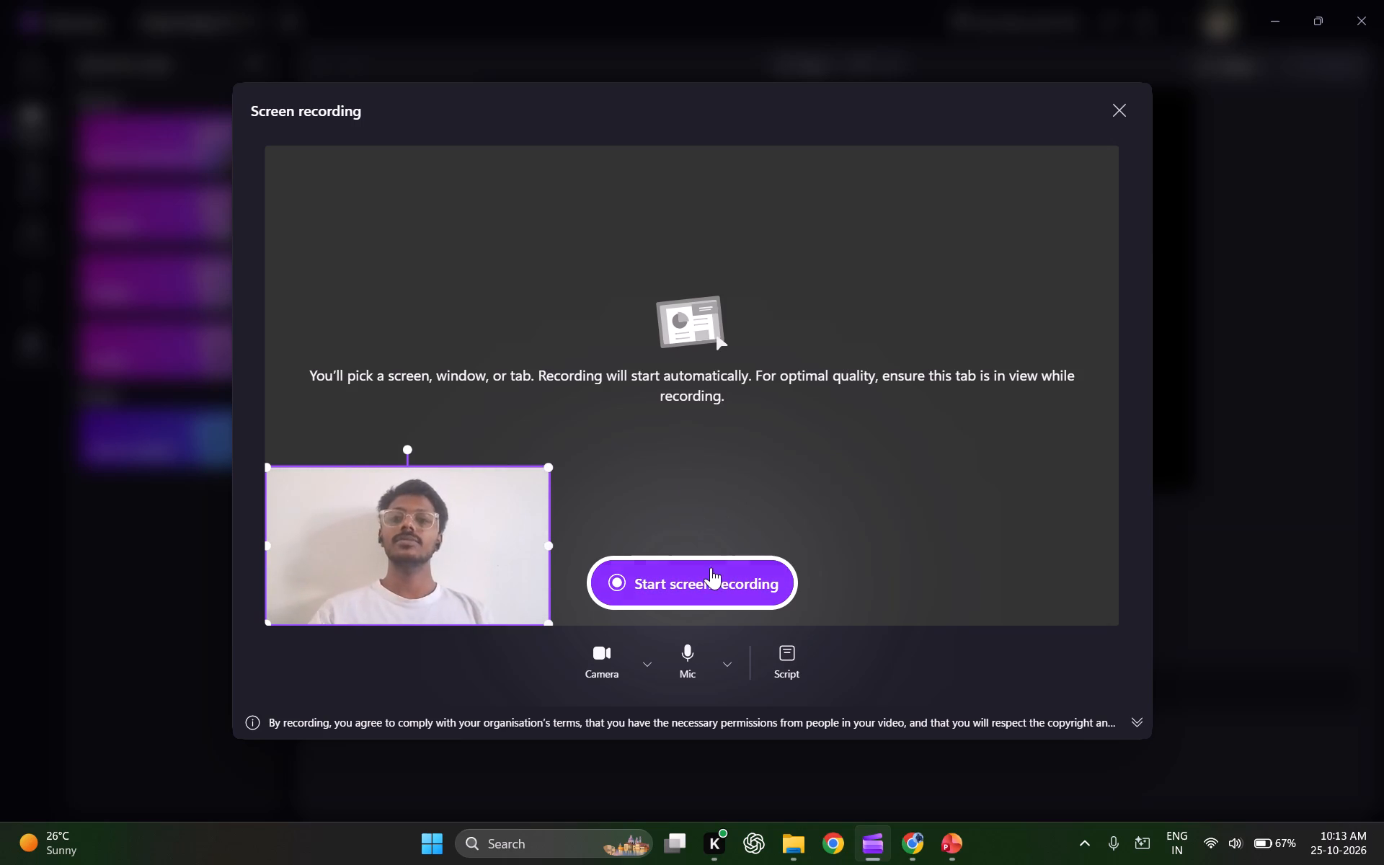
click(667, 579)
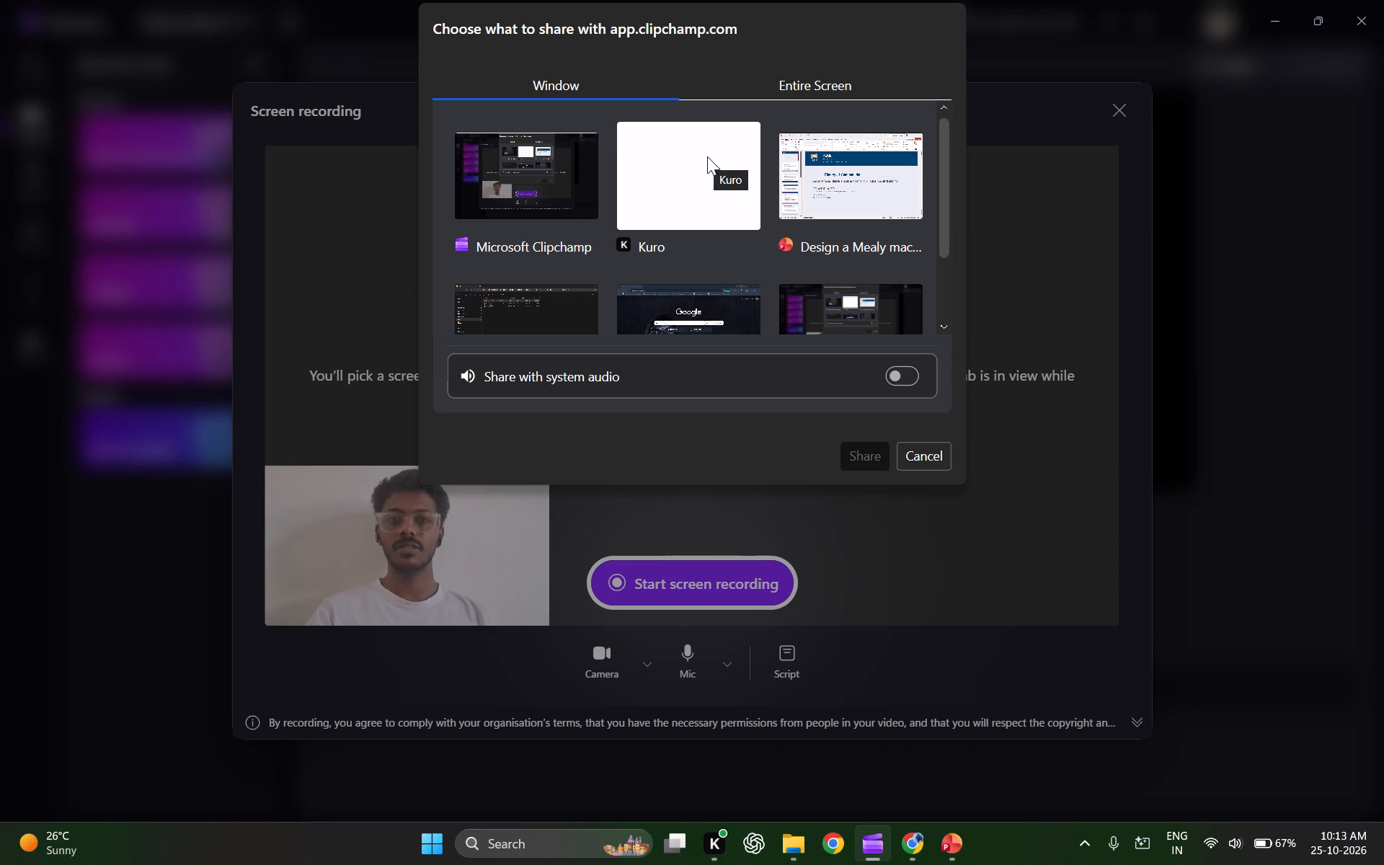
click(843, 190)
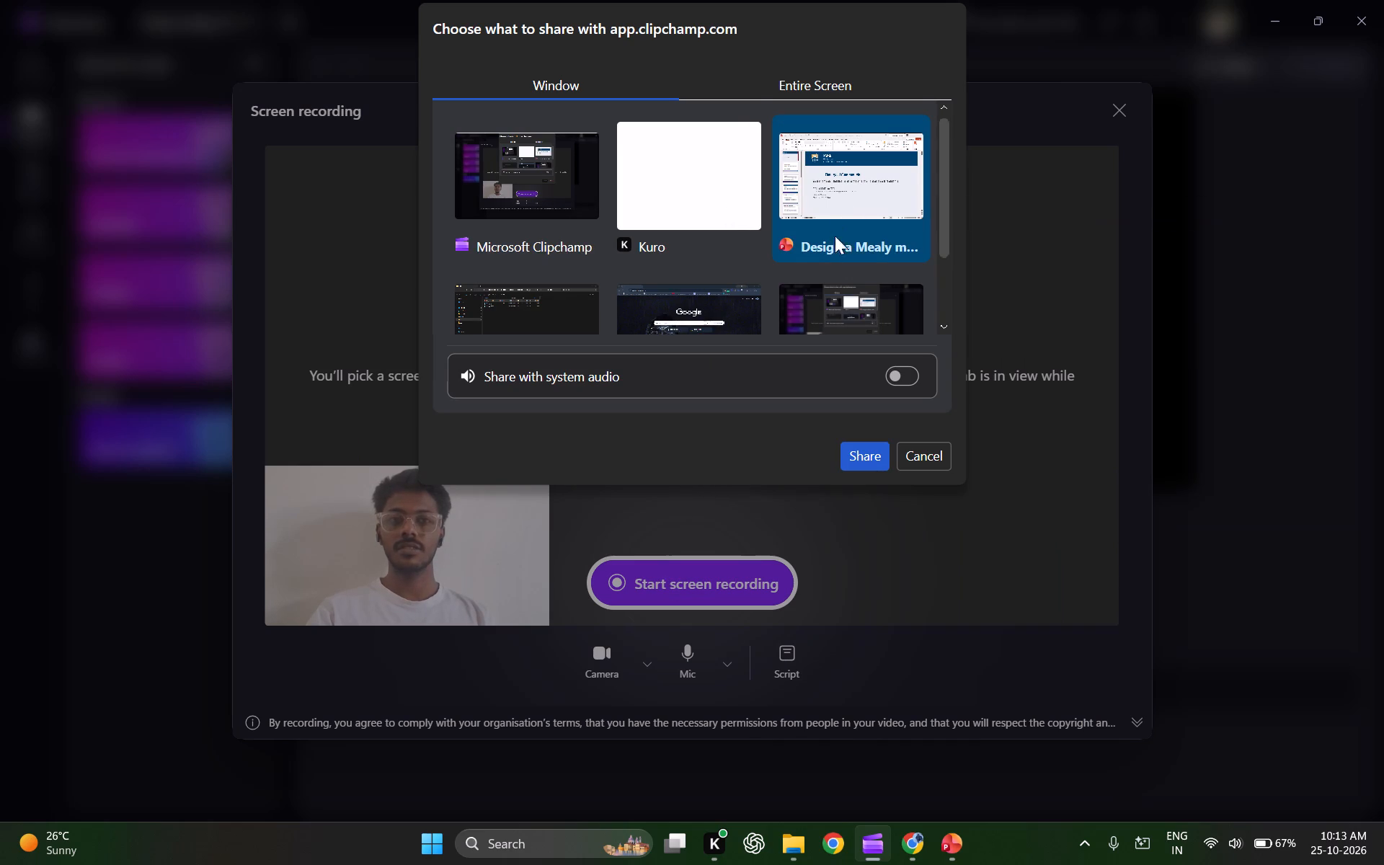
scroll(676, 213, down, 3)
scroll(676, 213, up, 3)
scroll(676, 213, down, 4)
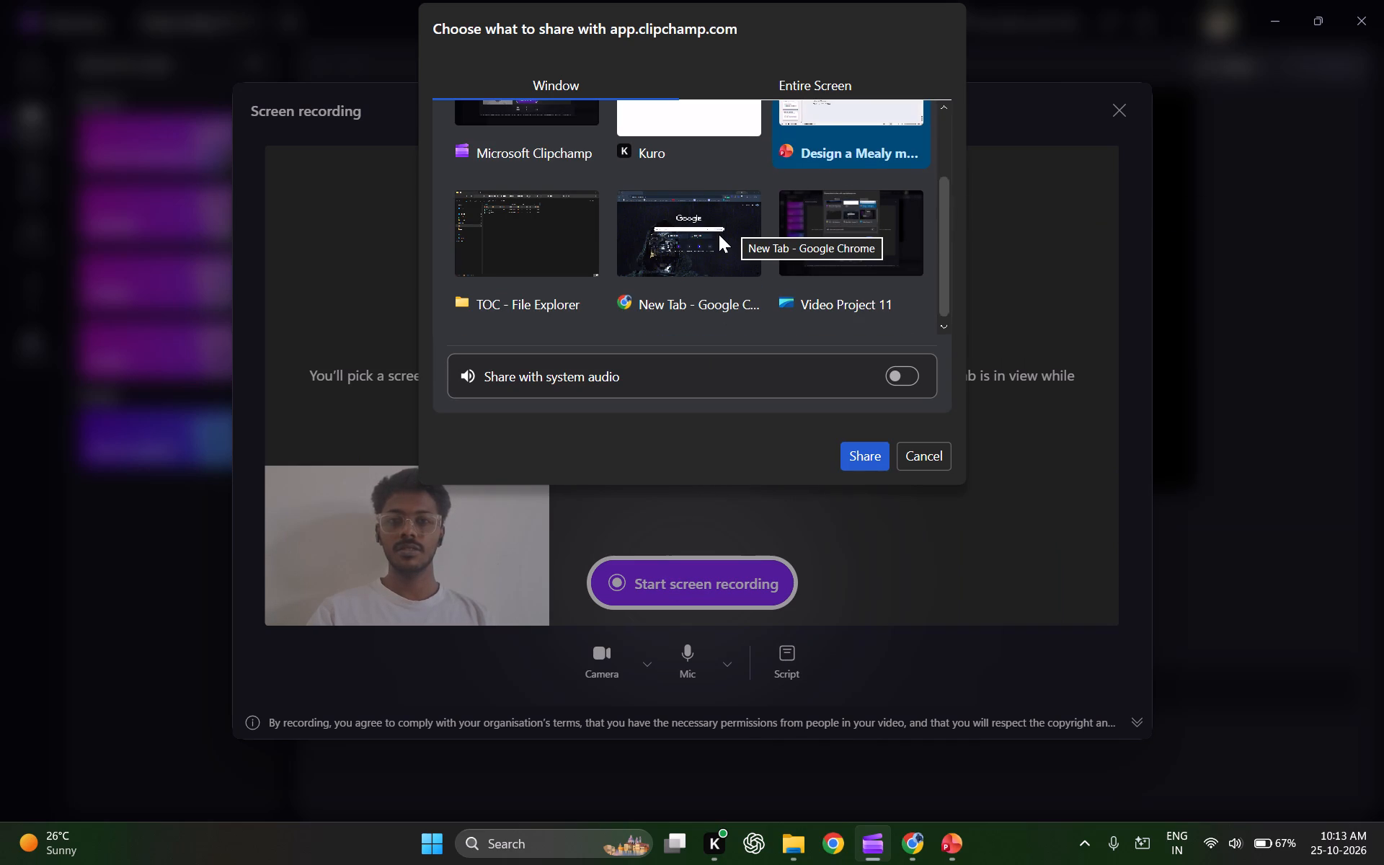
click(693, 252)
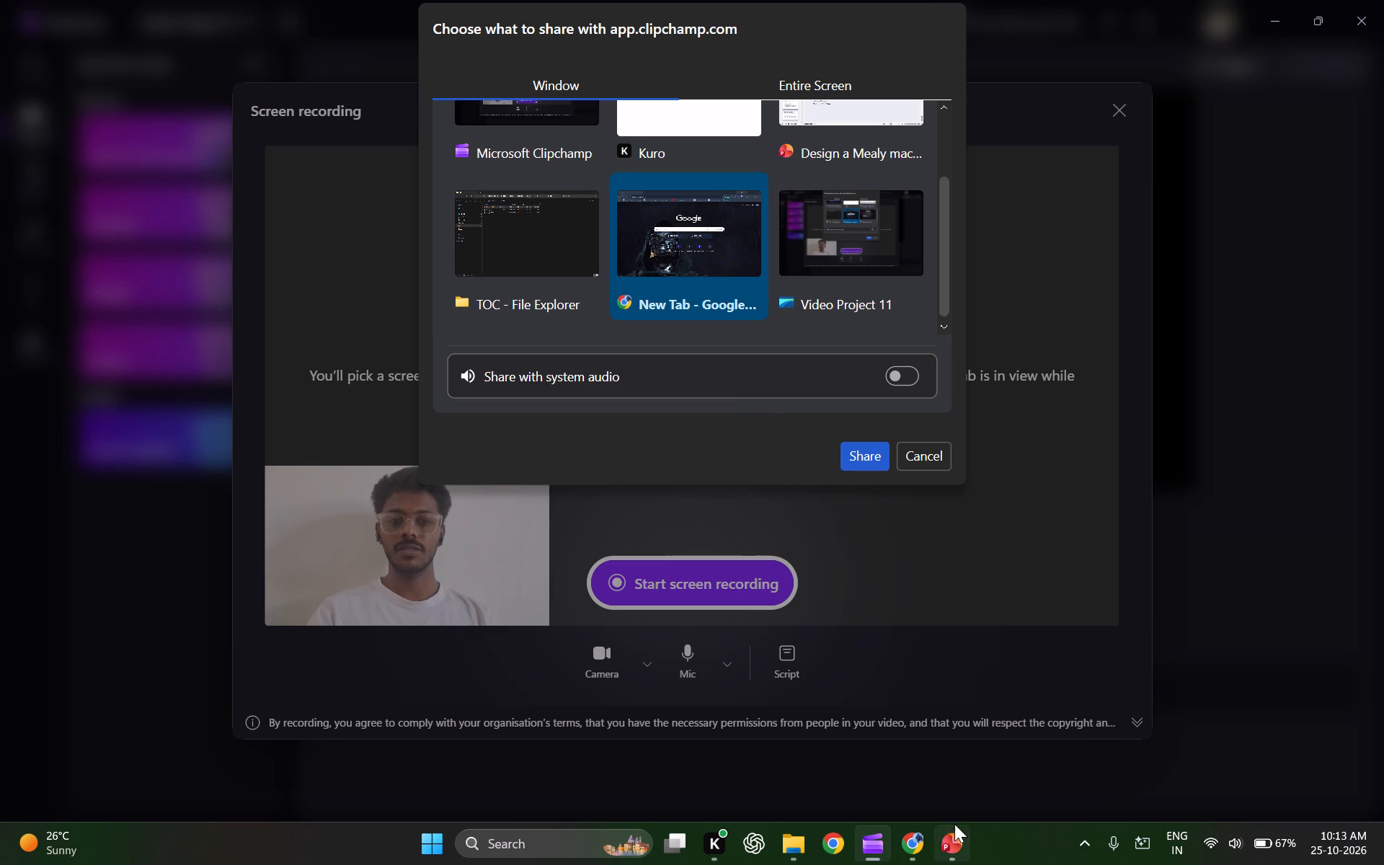
Close the Google Chrome new-tab window and cancel the current window-sharing selection.
click(909, 843)
click(1383, 0)
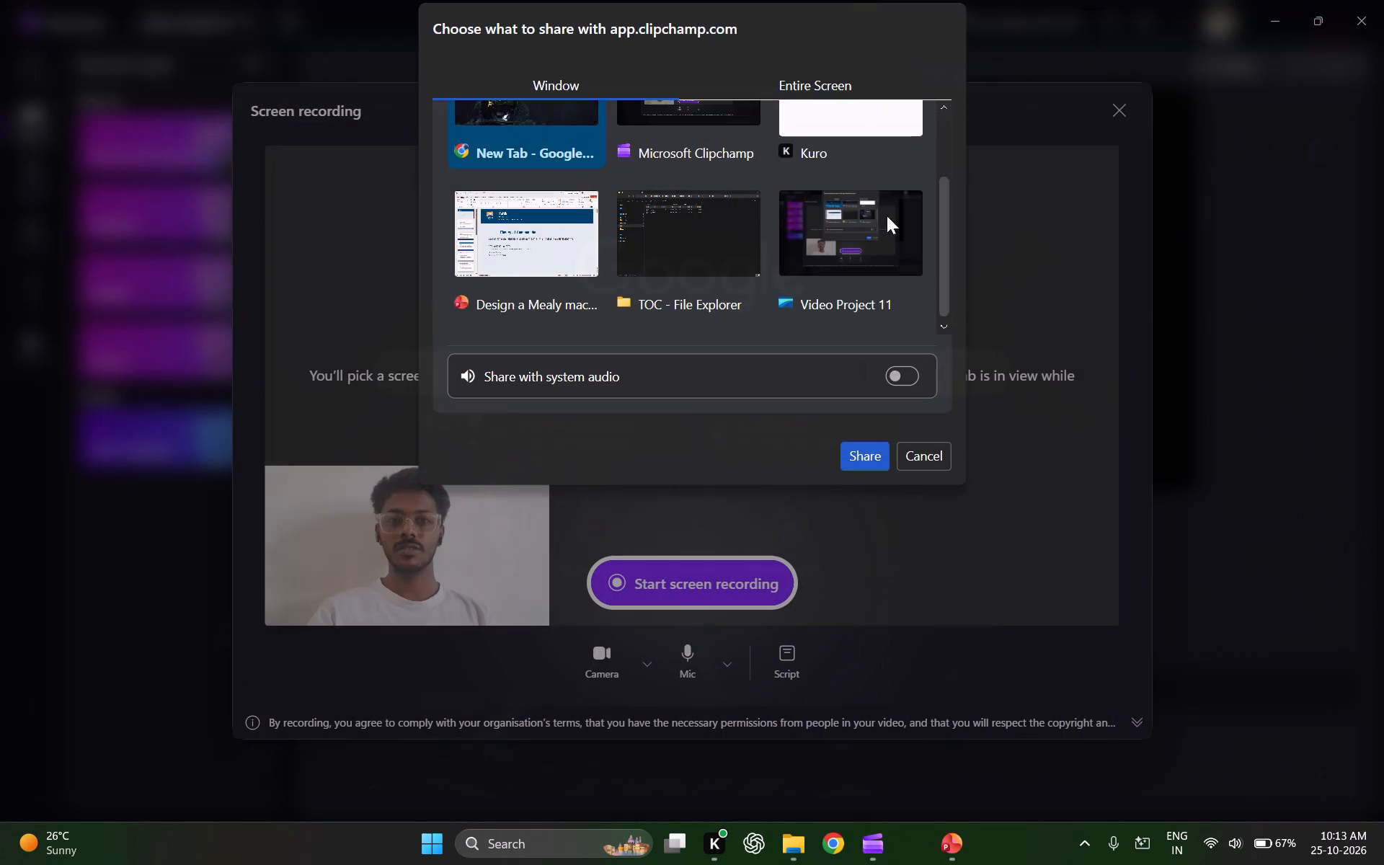
click(923, 458)
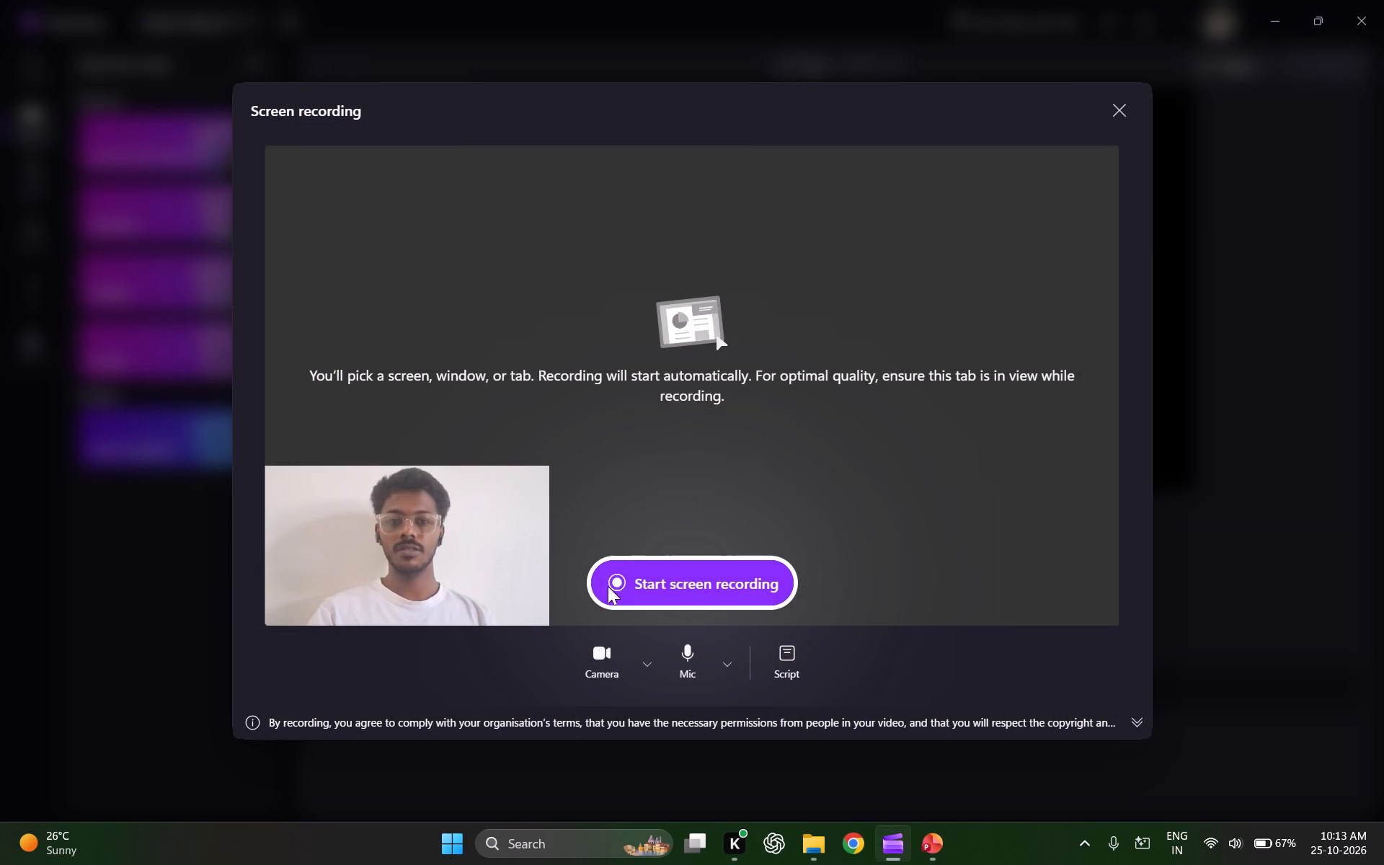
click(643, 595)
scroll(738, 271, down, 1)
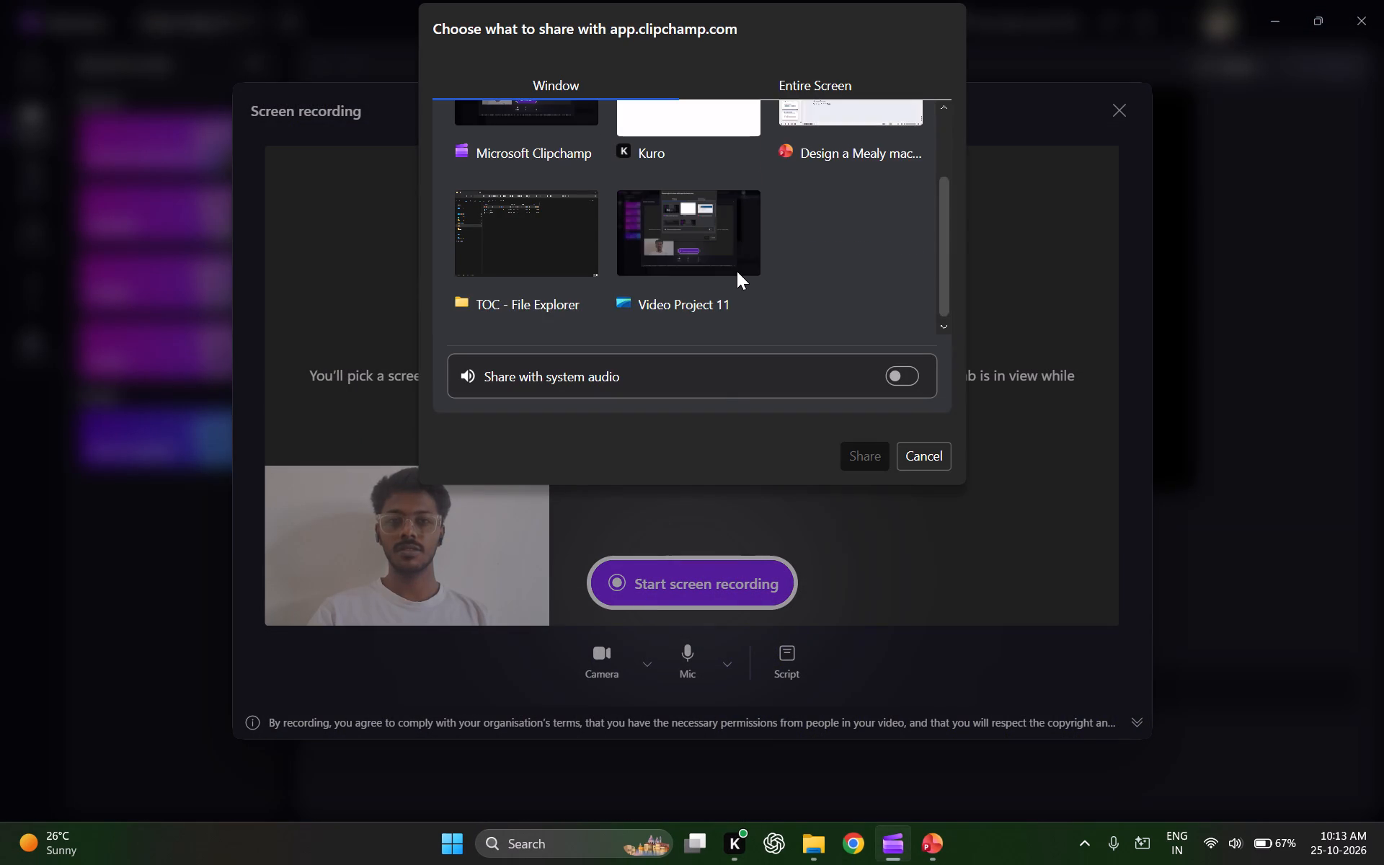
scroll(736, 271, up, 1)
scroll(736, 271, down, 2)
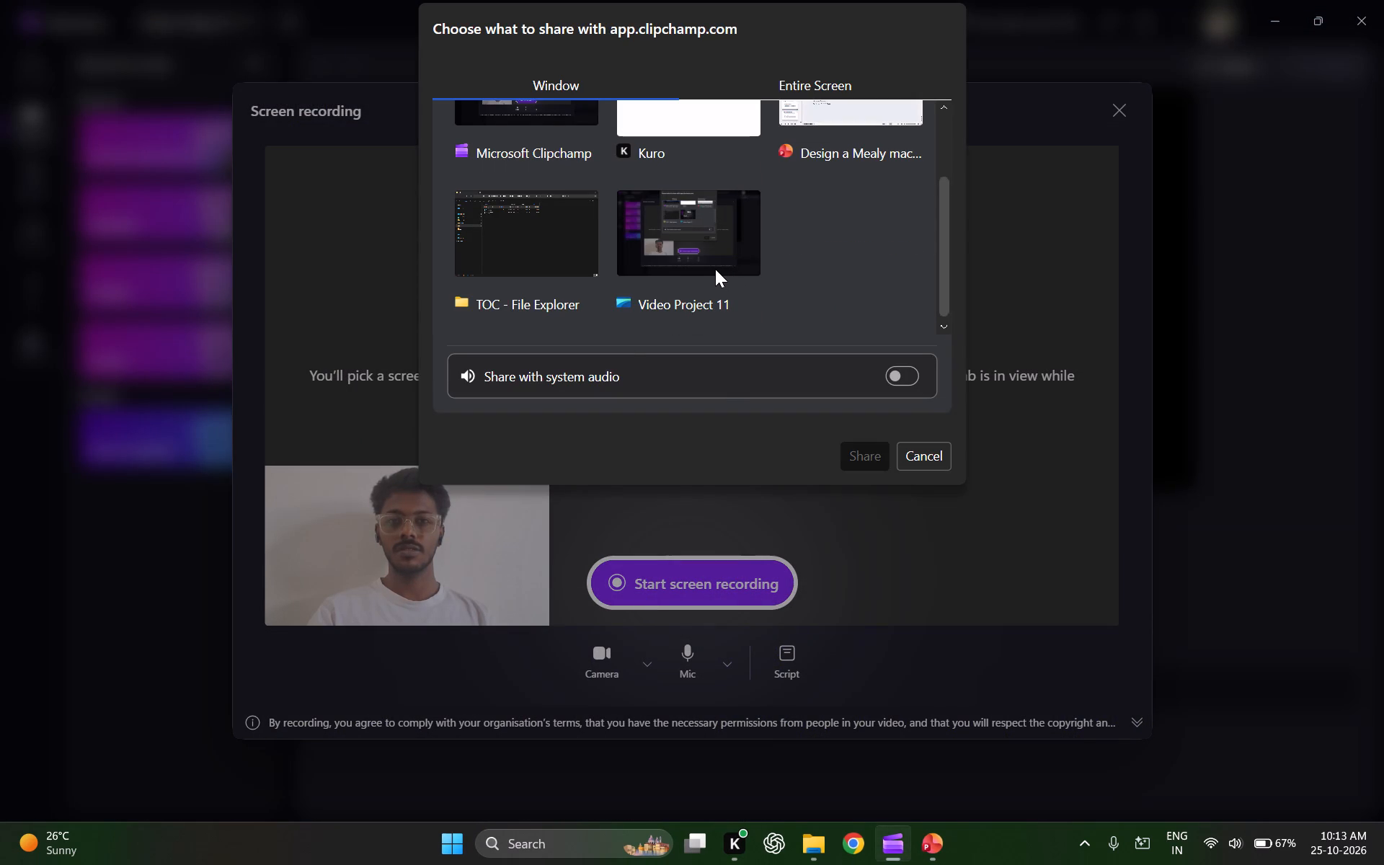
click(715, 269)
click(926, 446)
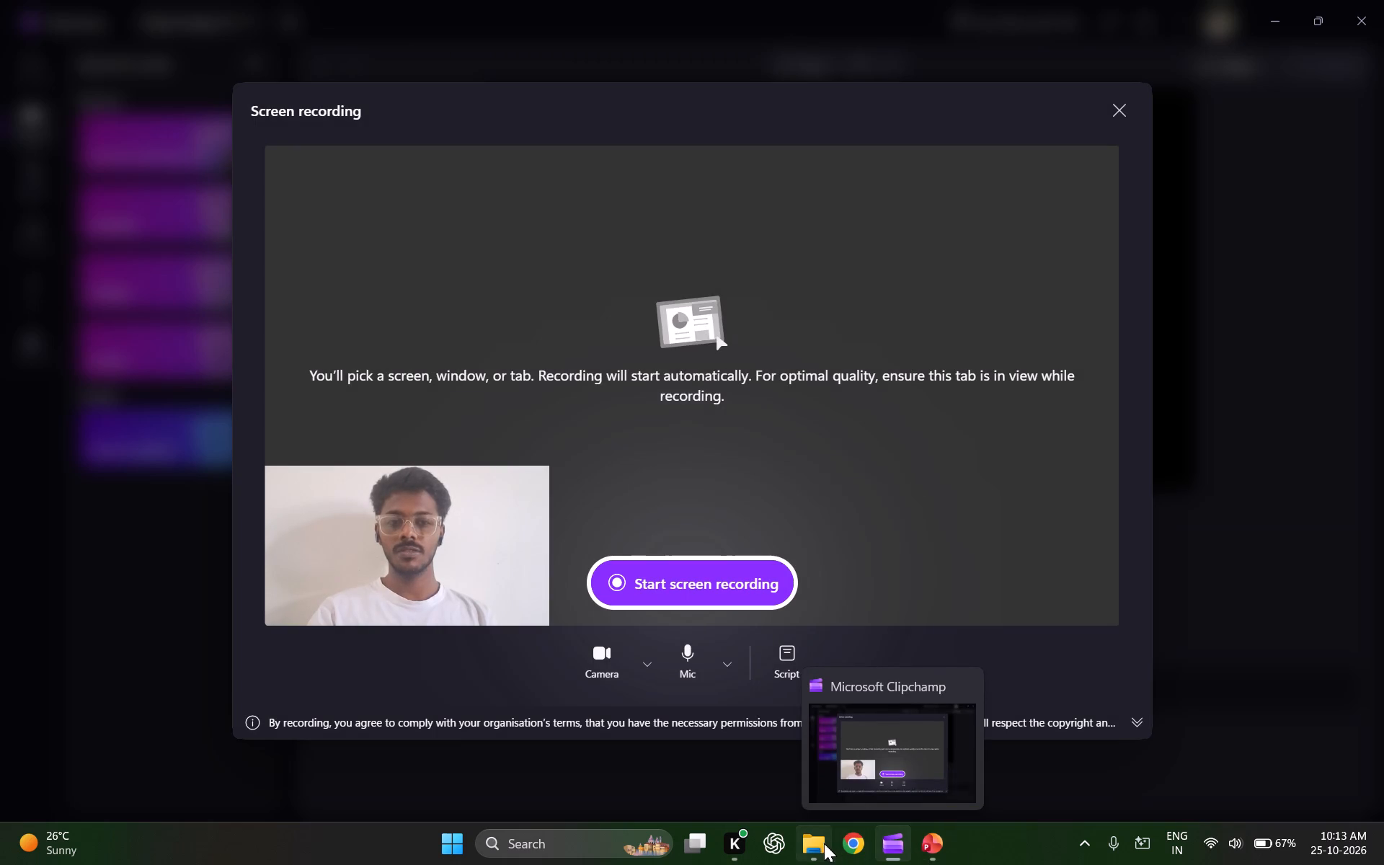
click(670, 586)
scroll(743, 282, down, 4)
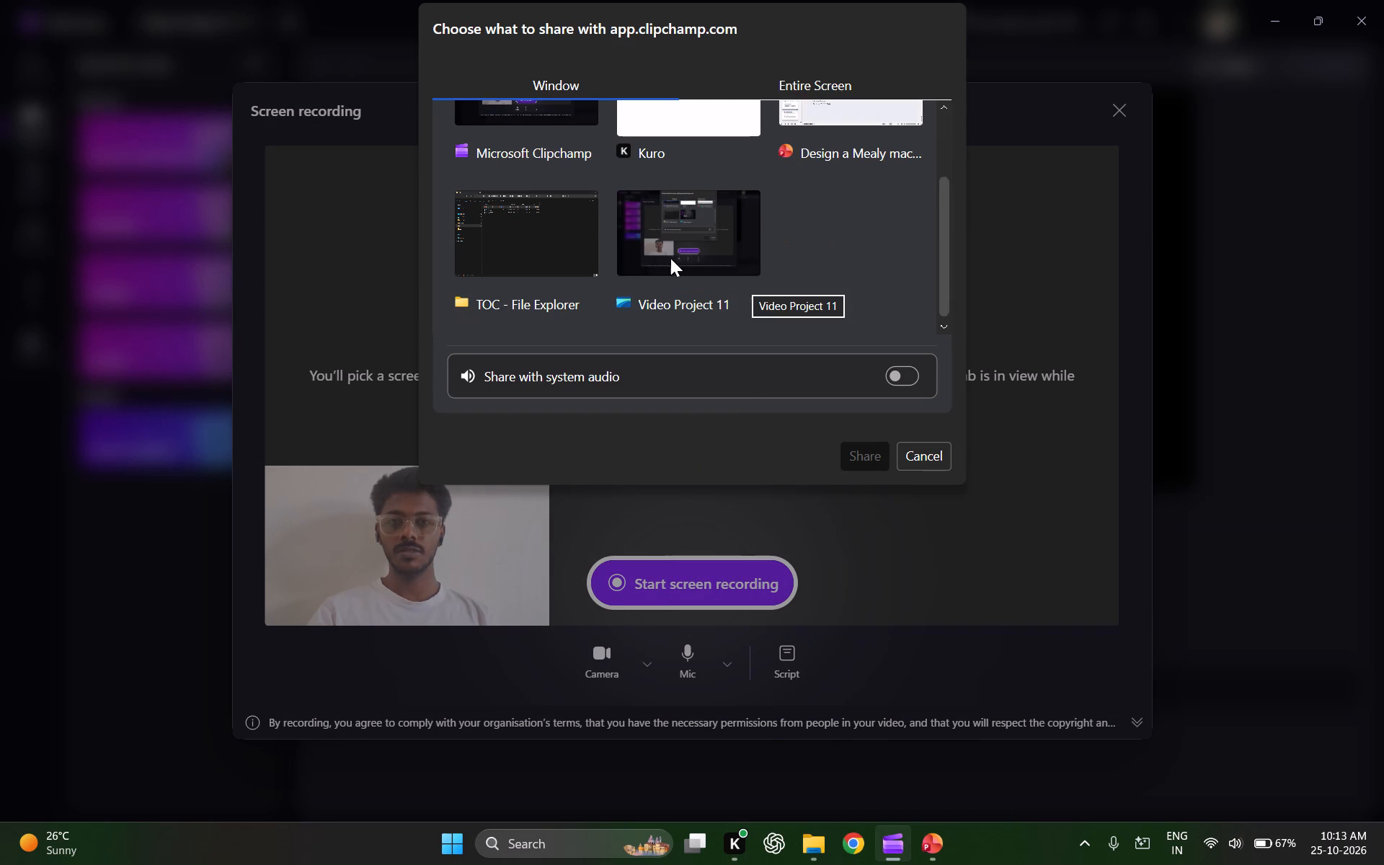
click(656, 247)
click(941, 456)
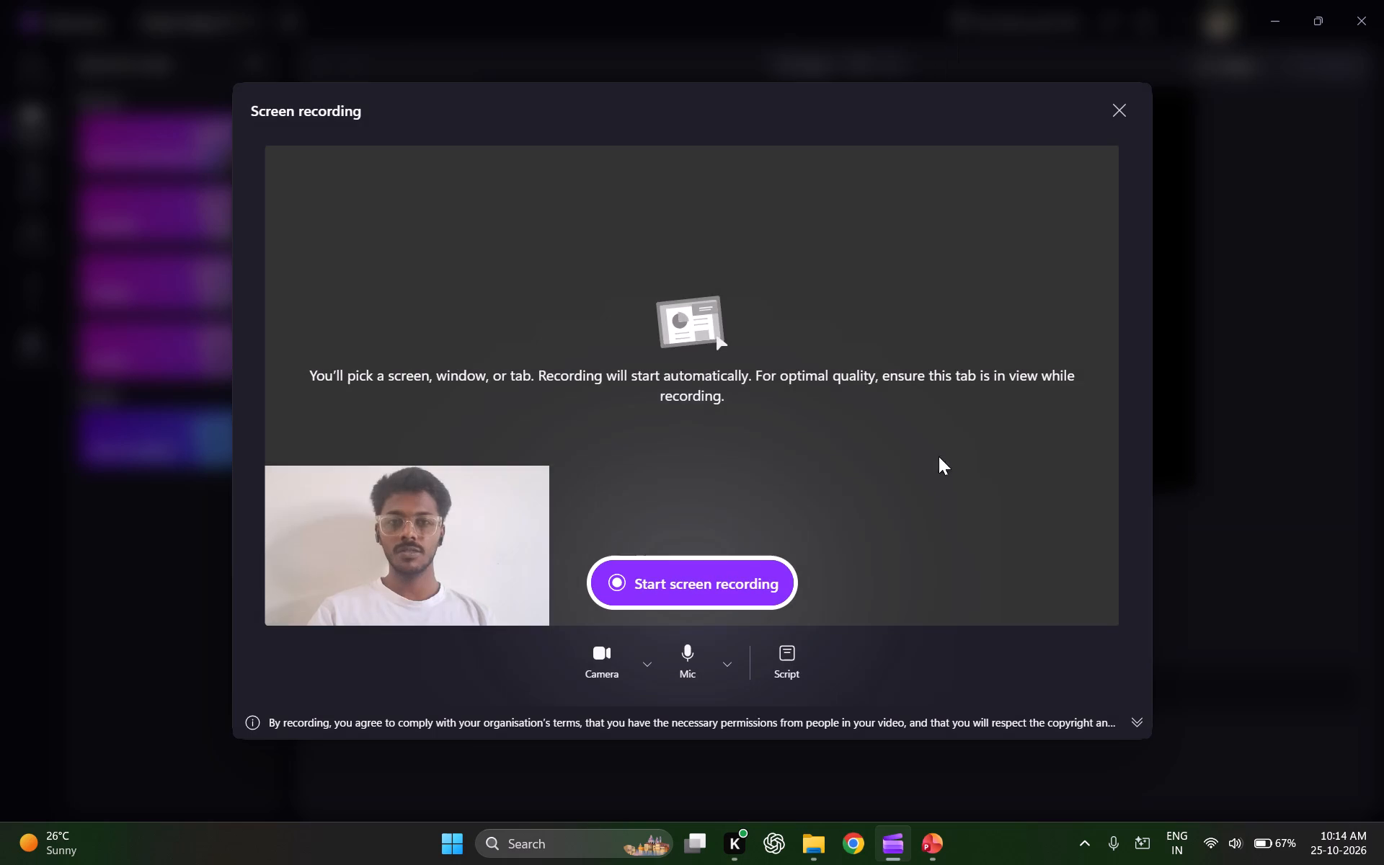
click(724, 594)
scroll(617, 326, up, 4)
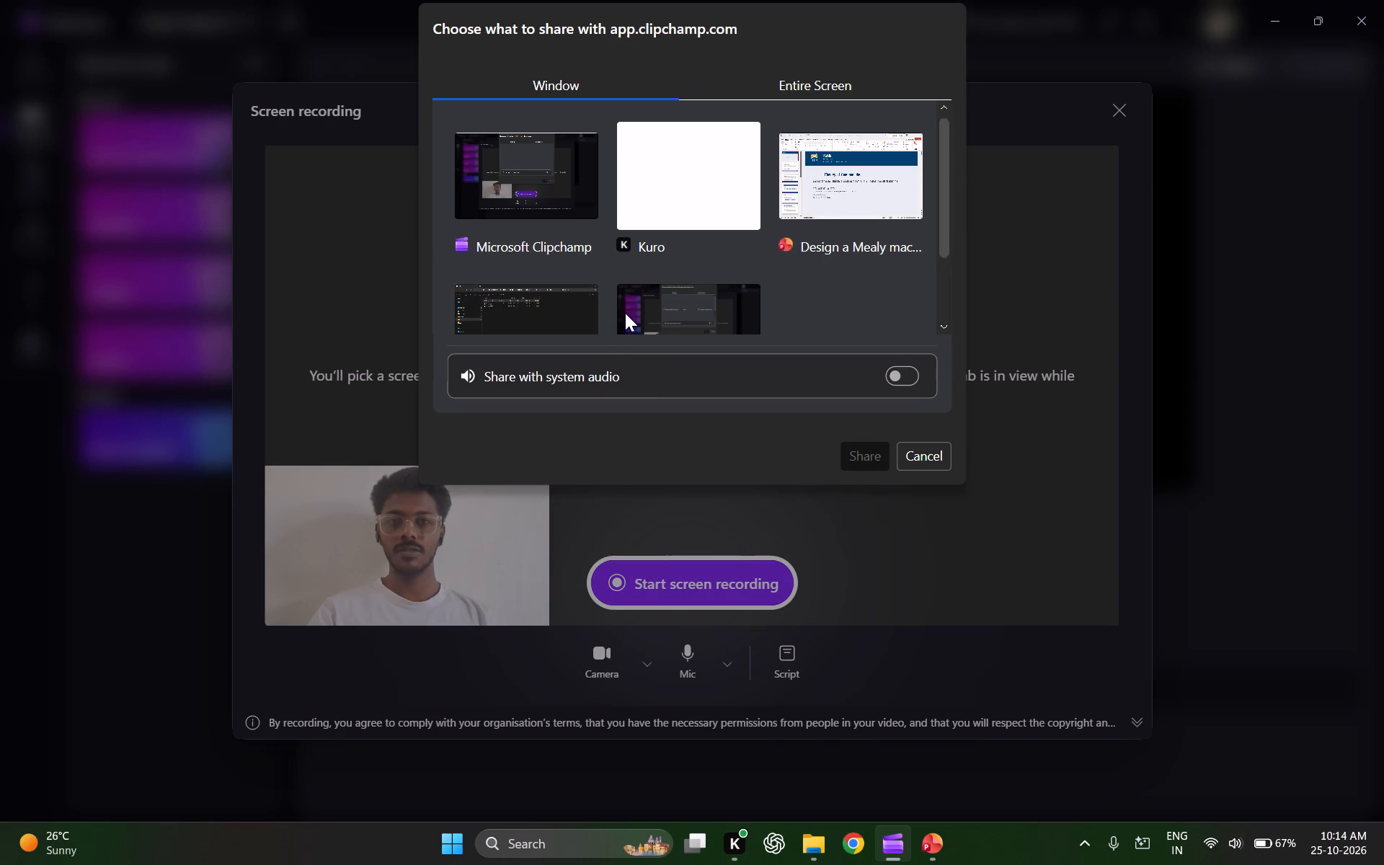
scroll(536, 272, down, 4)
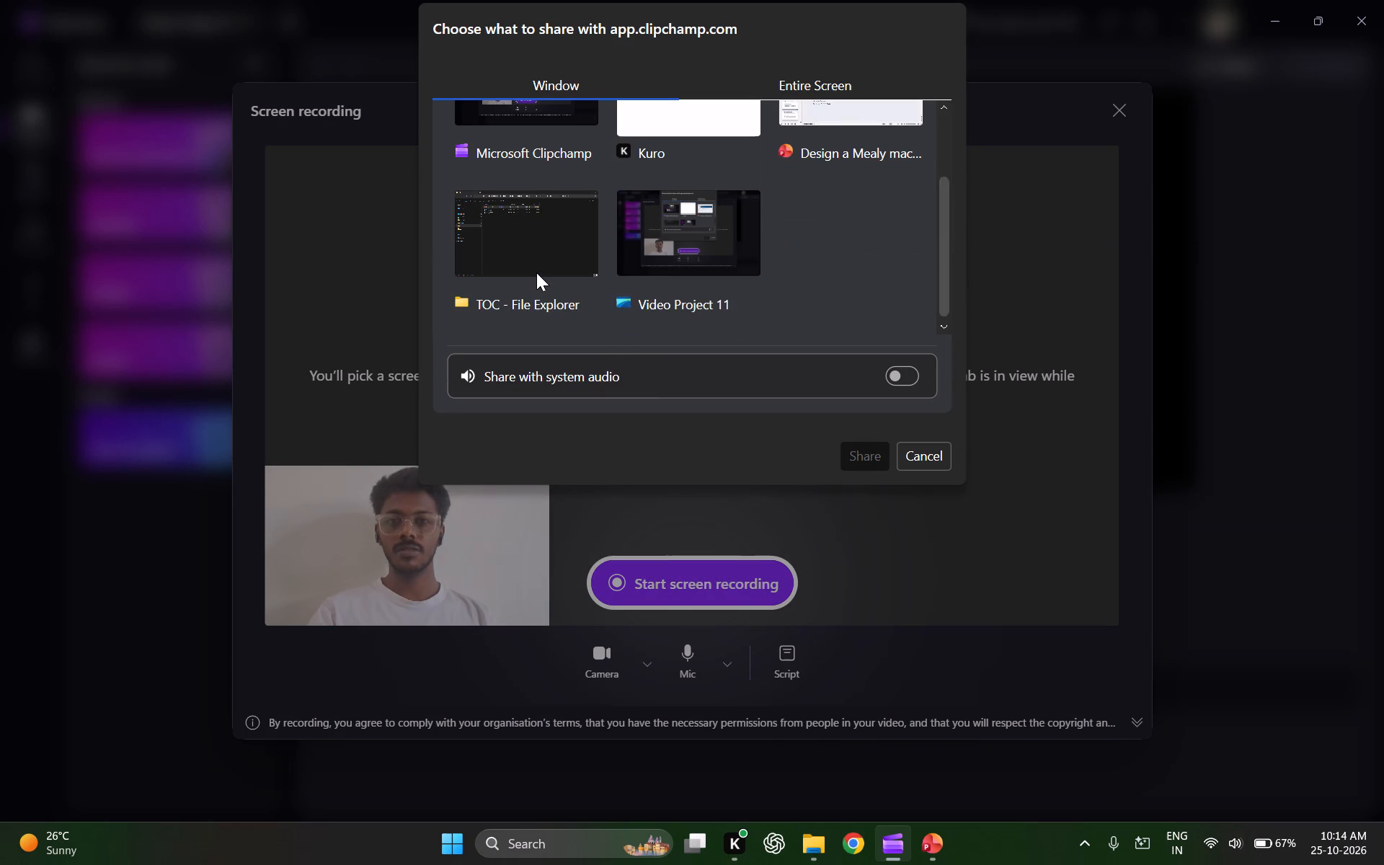
Close the TOC folder window in File Explorer and cancel the current window-sharing selection.
click(807, 842)
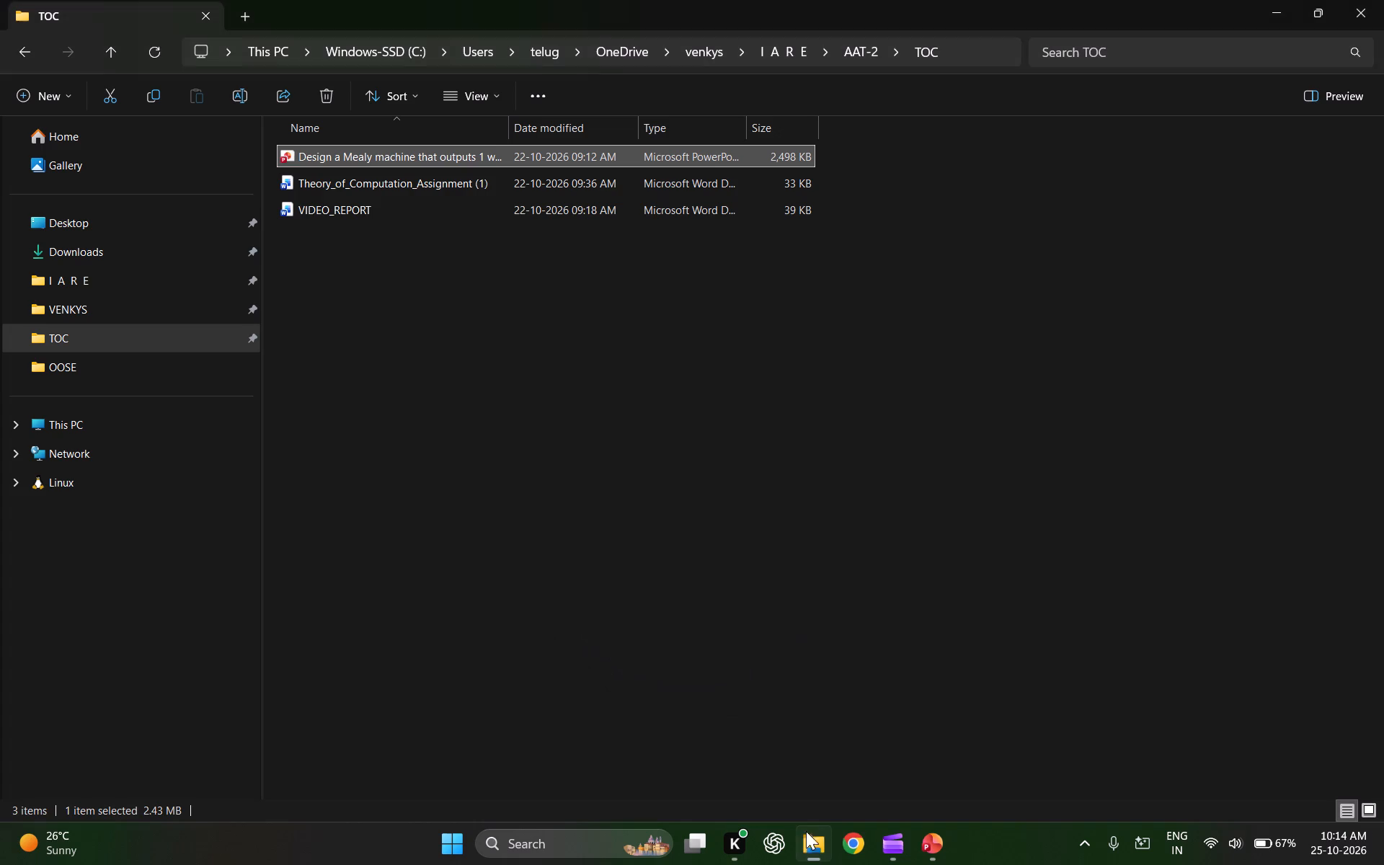
click(1383, 0)
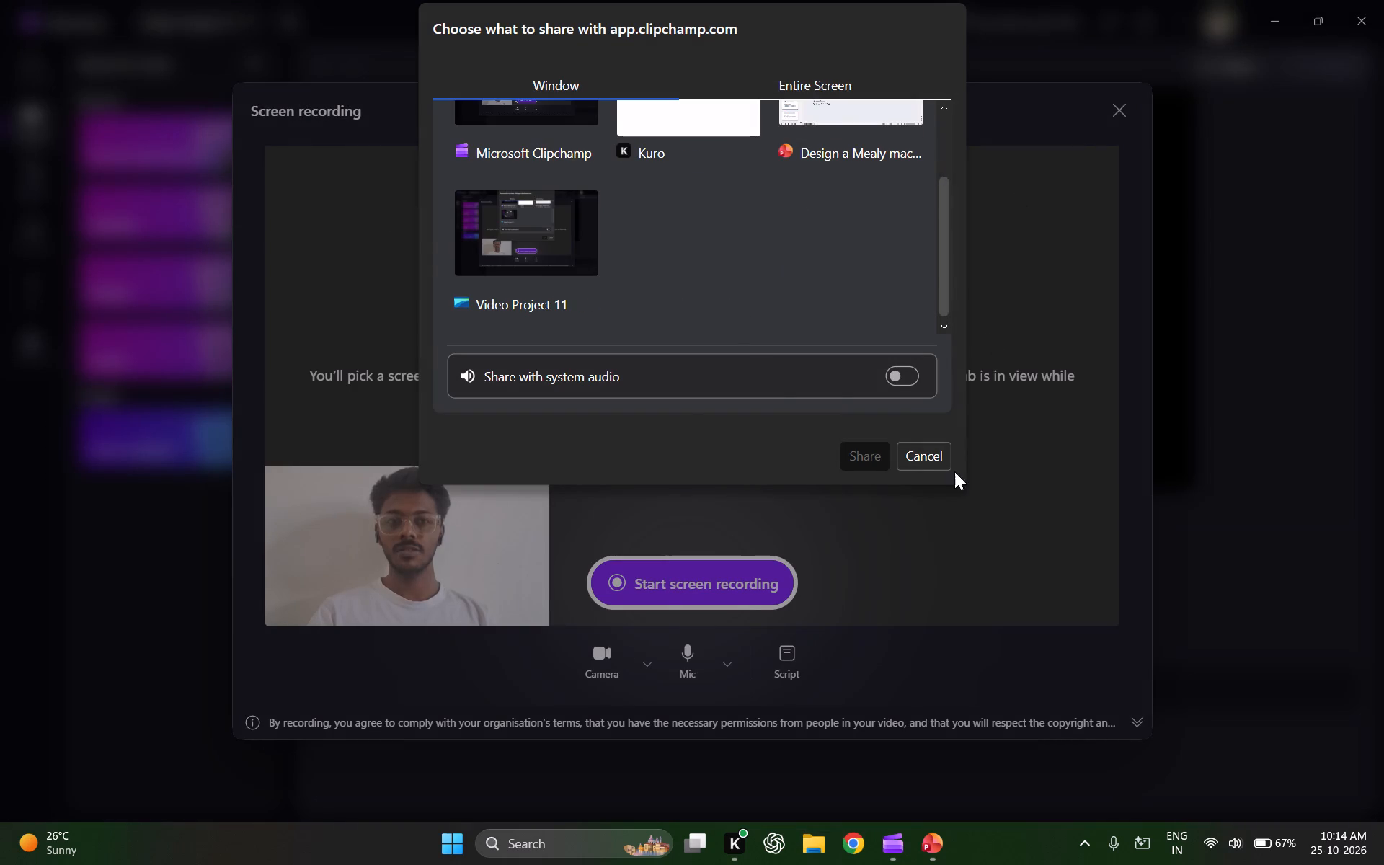
click(928, 461)
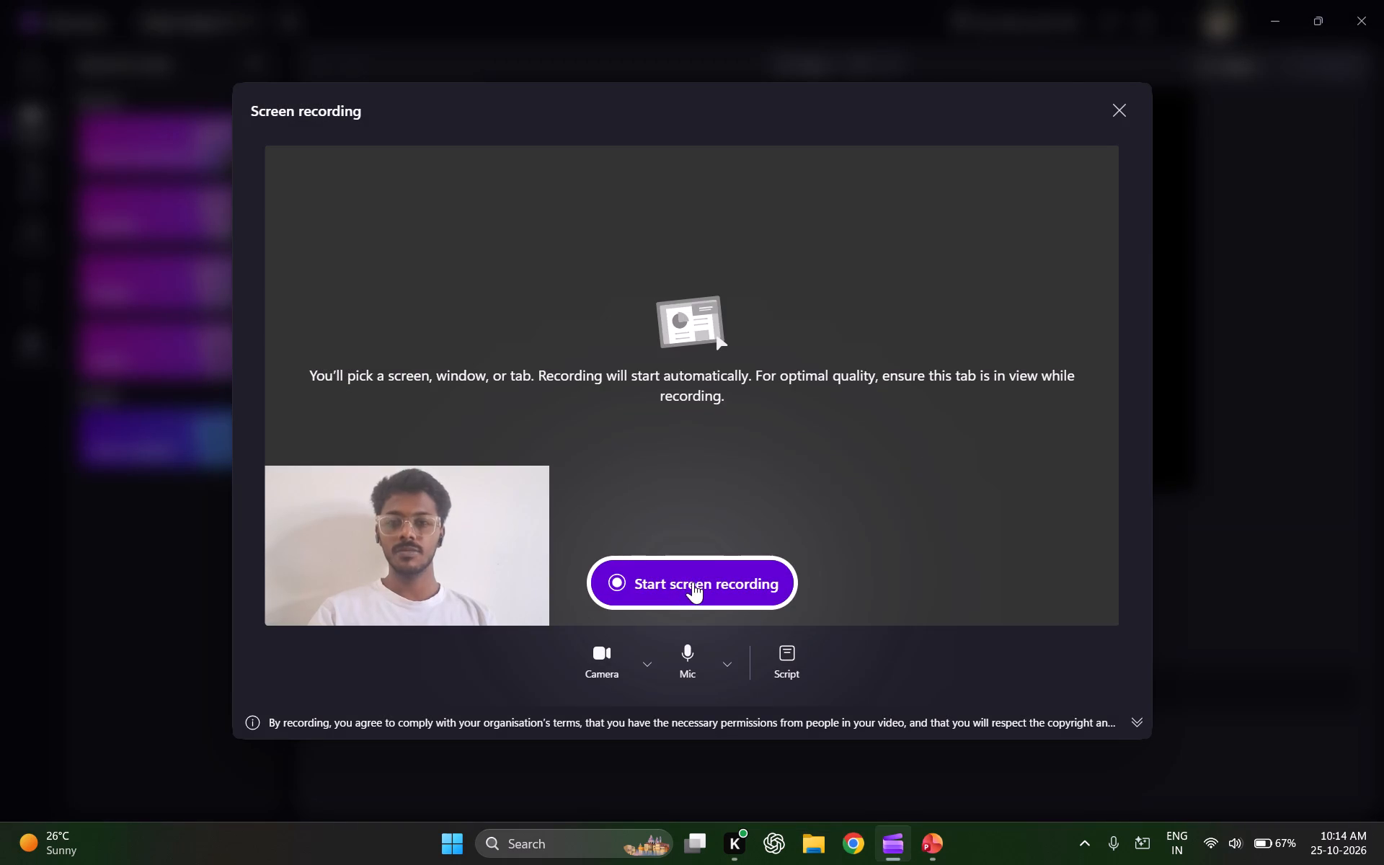
Start the screen and camera recording, sharing the PowerPoint window with the Mealy machine presentation.
click(691, 567)
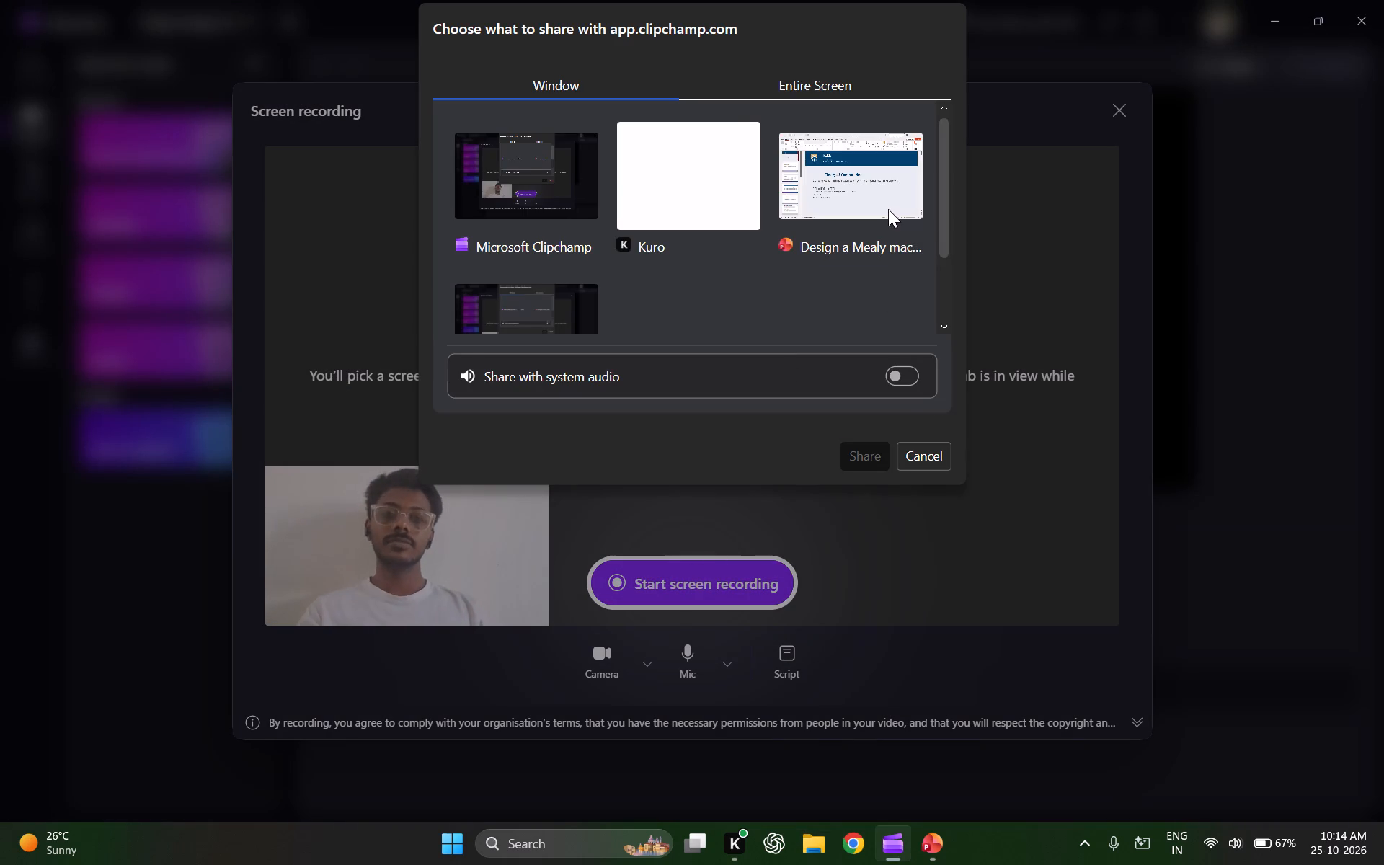
click(888, 209)
click(866, 456)
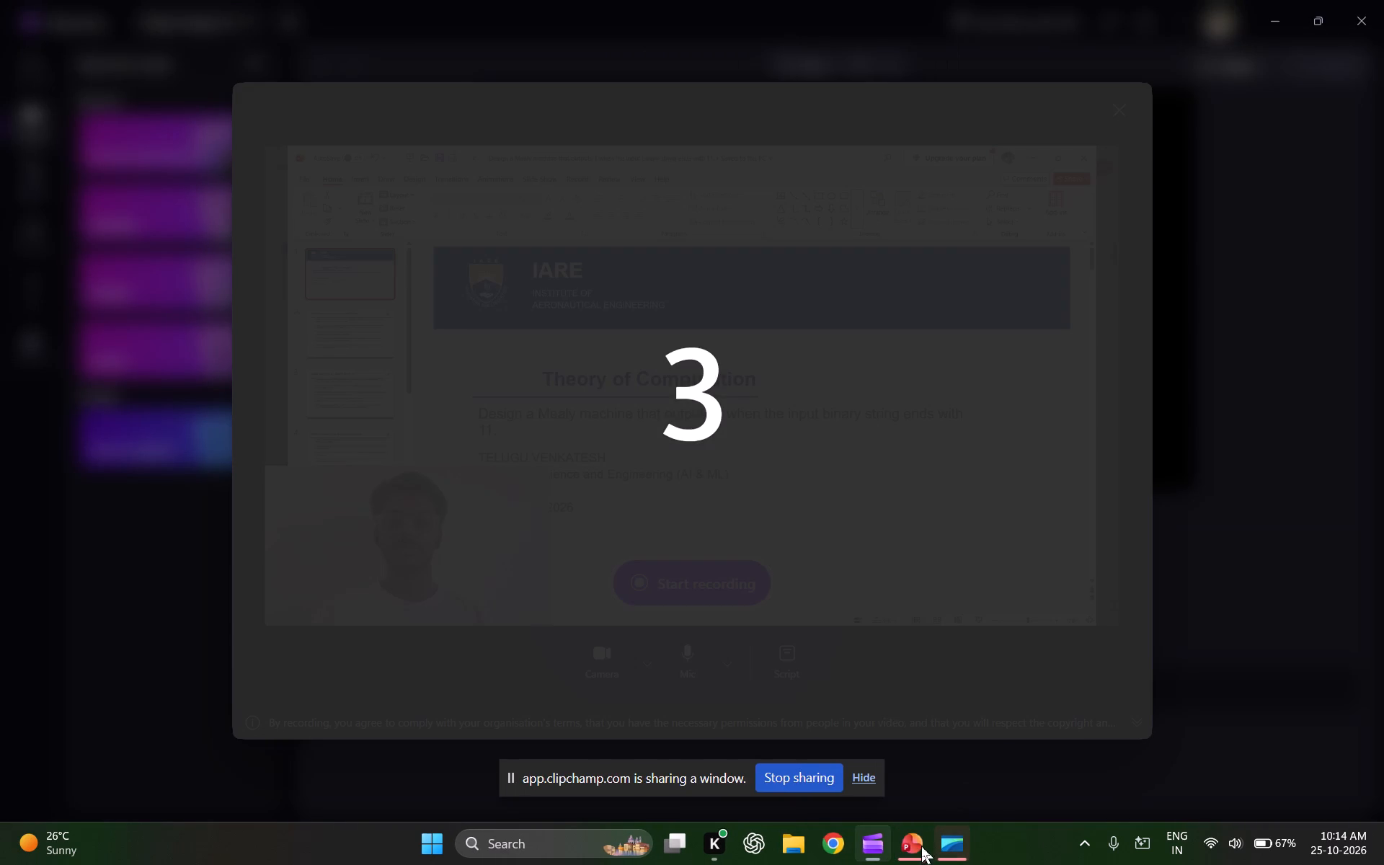
Switch to PowerPoint and present the deck from the Theory of Computation title slide through slide 4, Formal Architecture of a Mealy Machine.
click(915, 850)
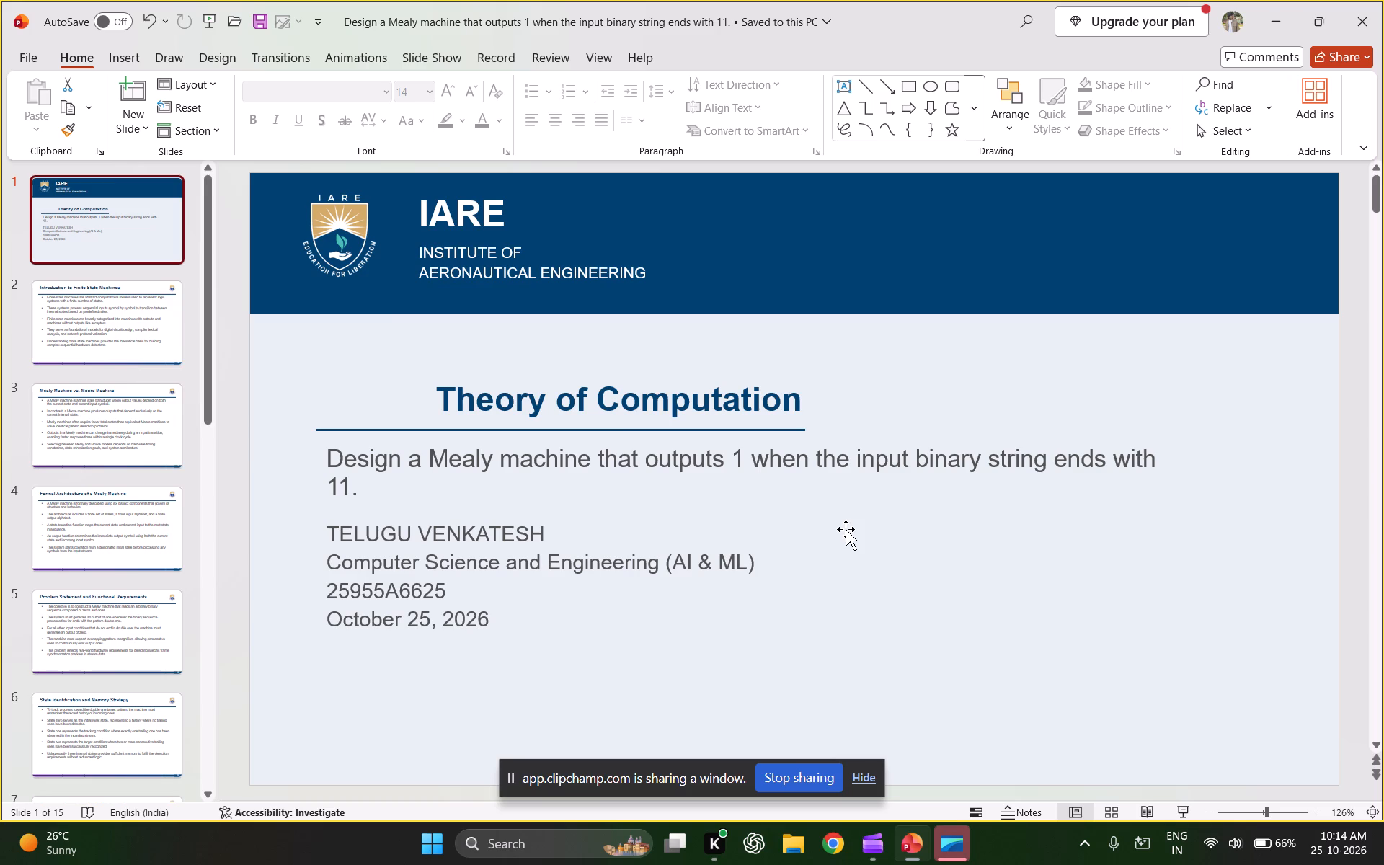
click(144, 328)
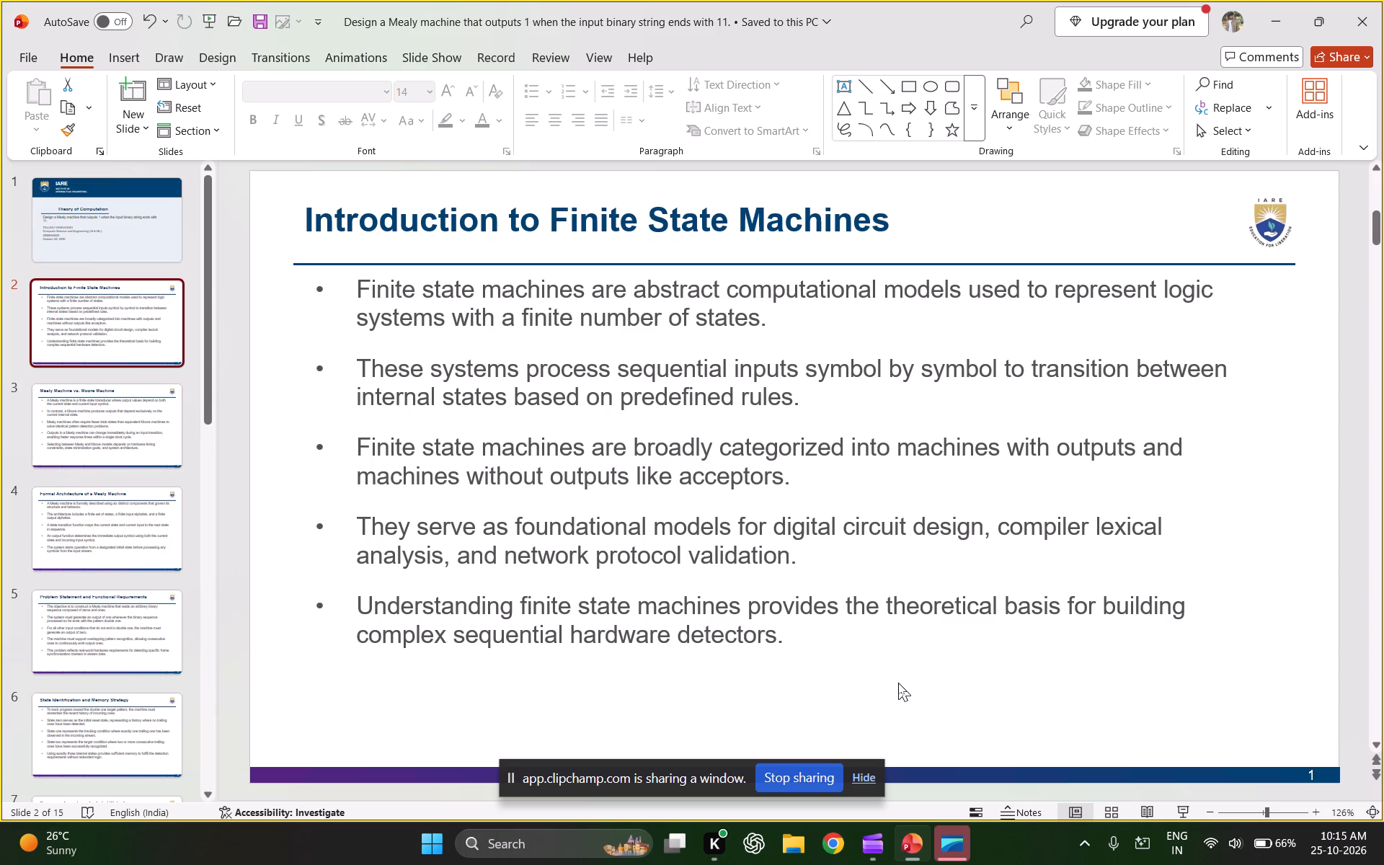
scroll(867, 643, down, 3)
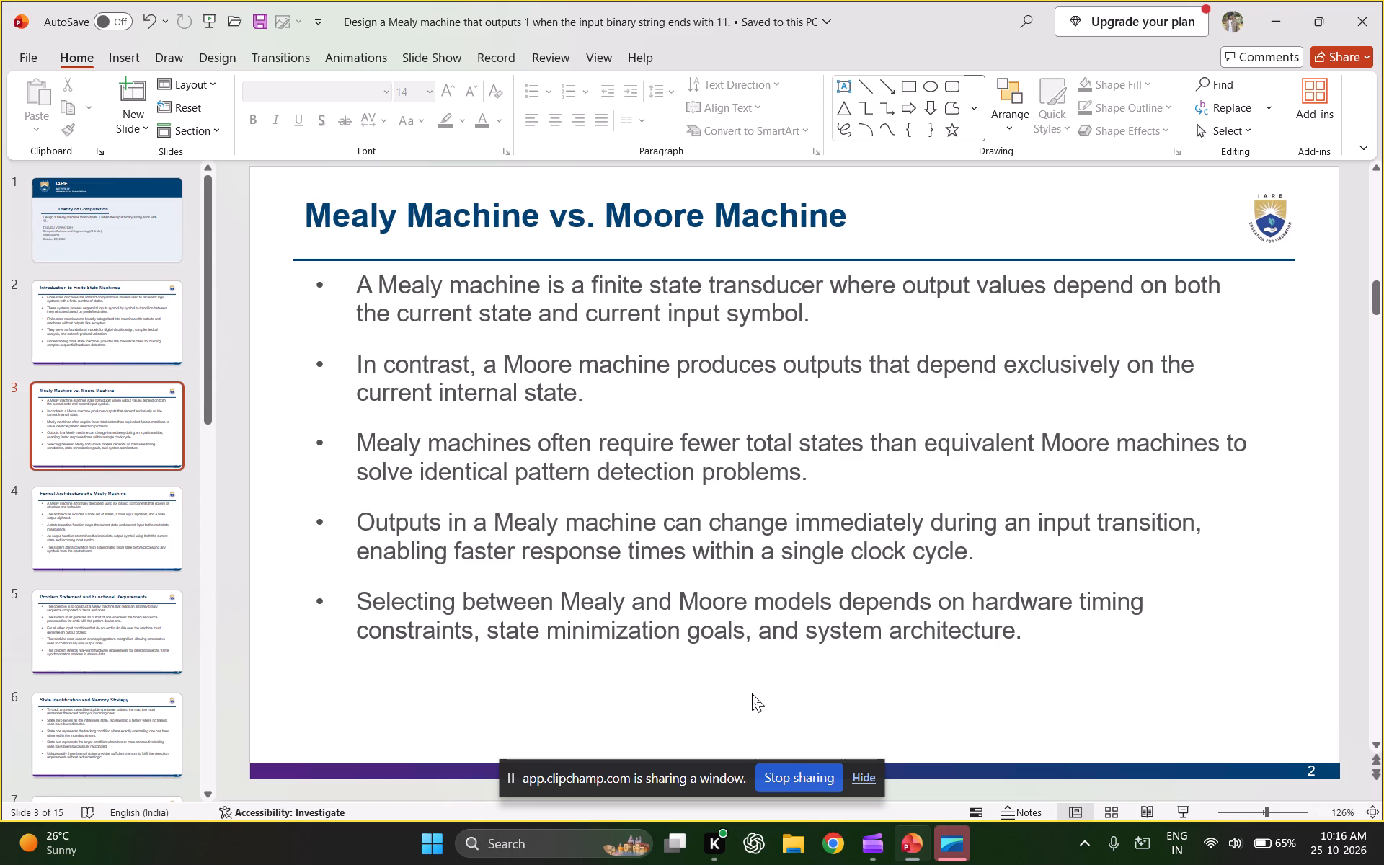
scroll(745, 680, down, 1)
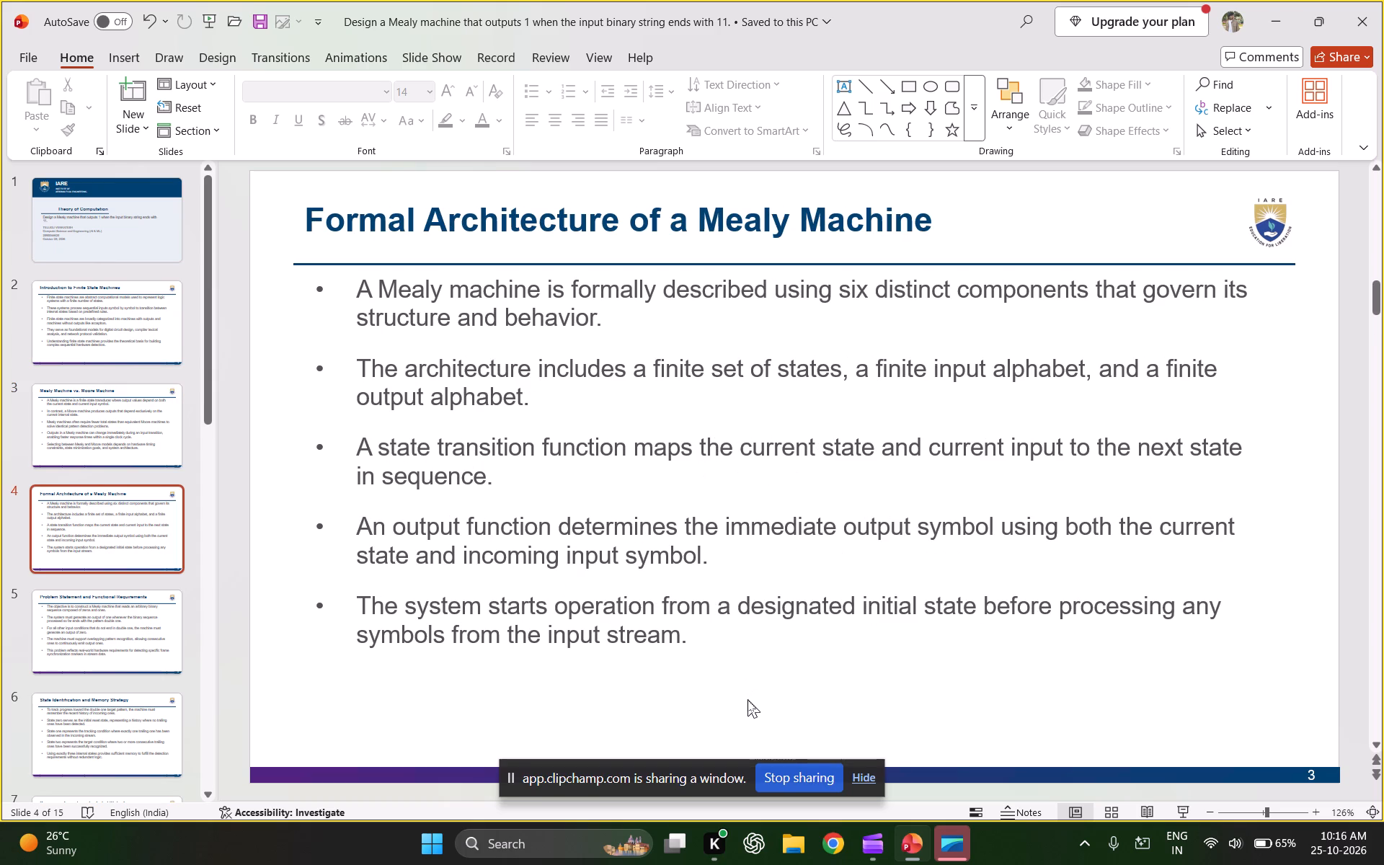
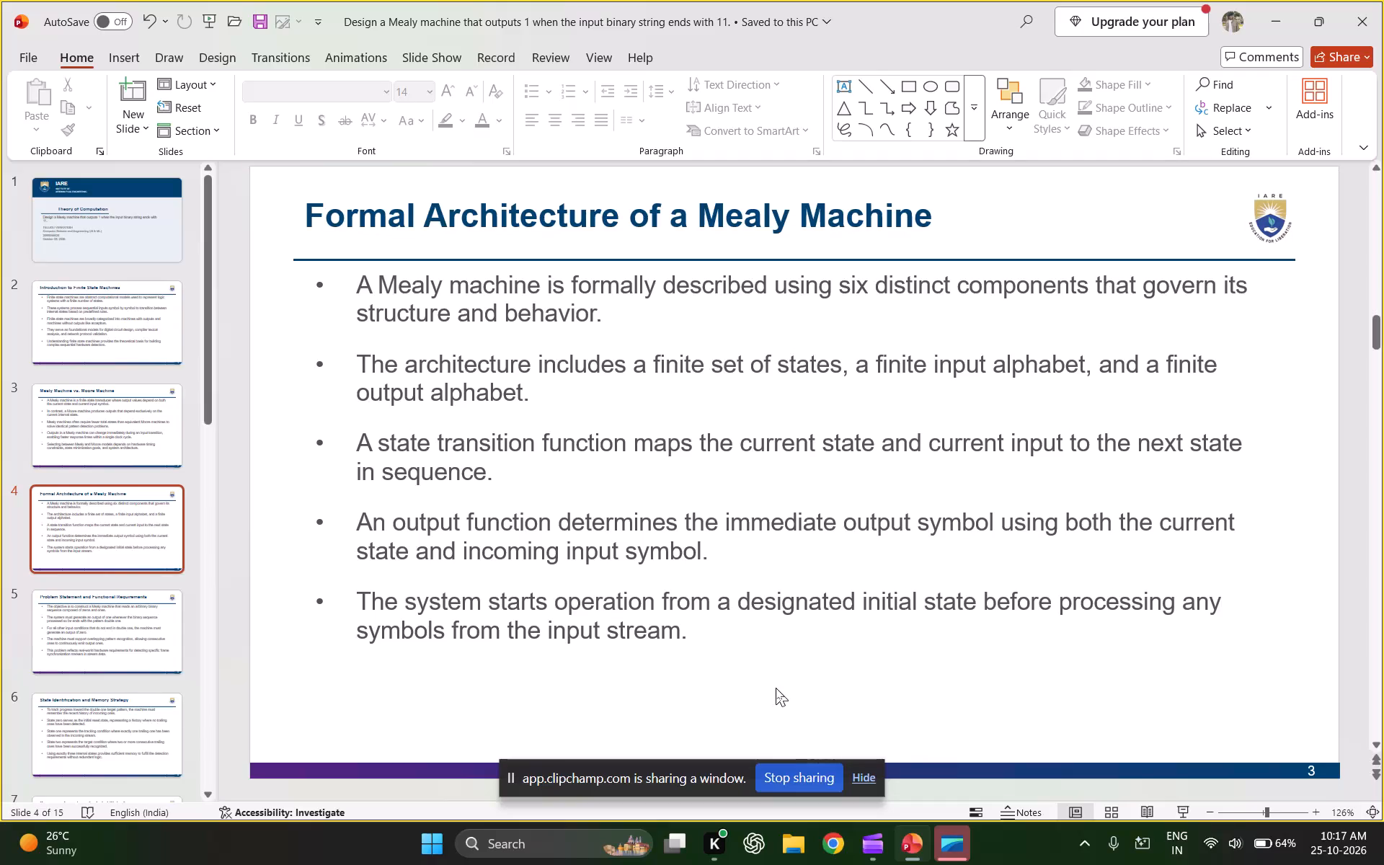
Advance the recorded presentation to slide 5, Problem Statement and Functional Requirements.
scroll(776, 688, down, 1)
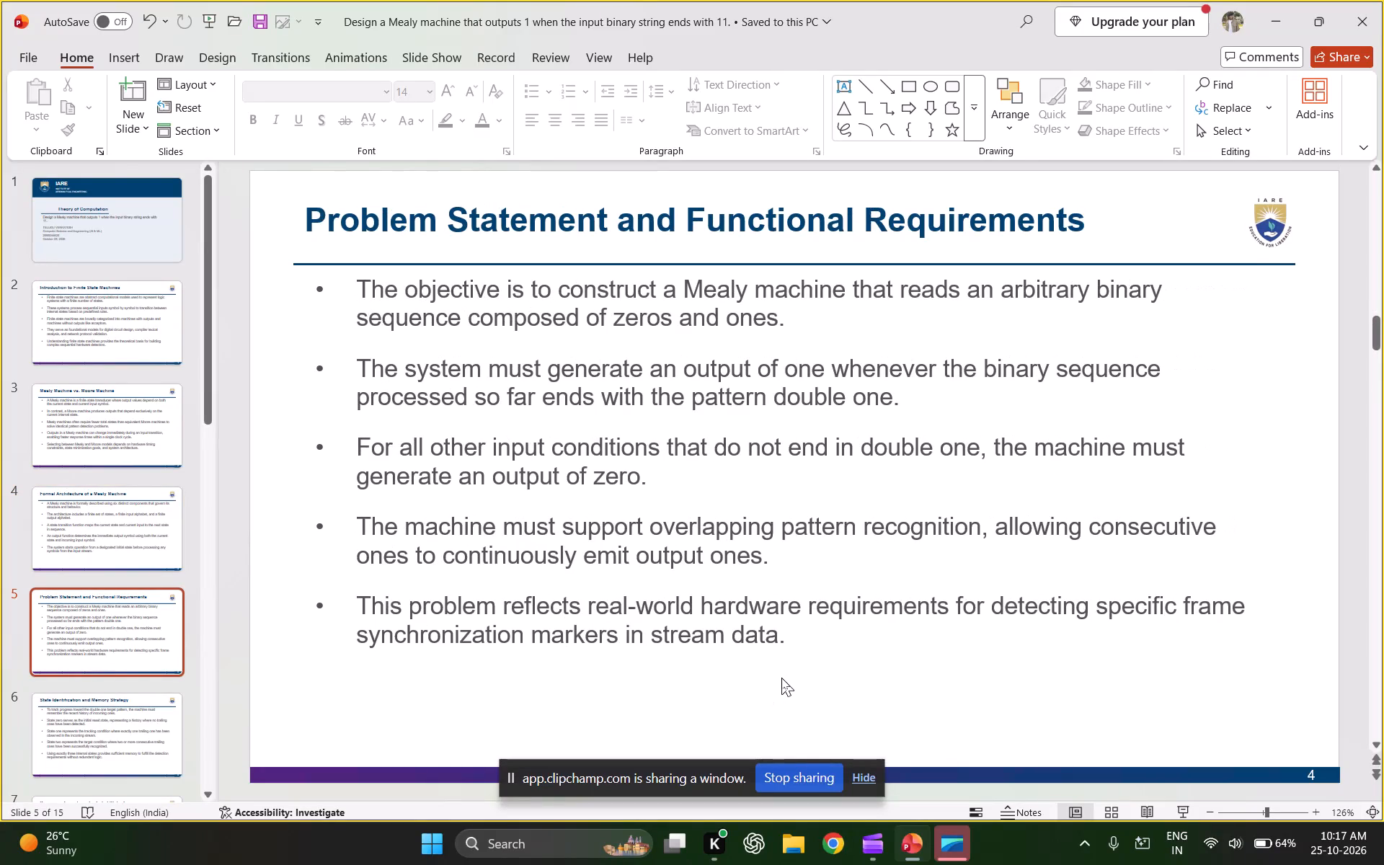
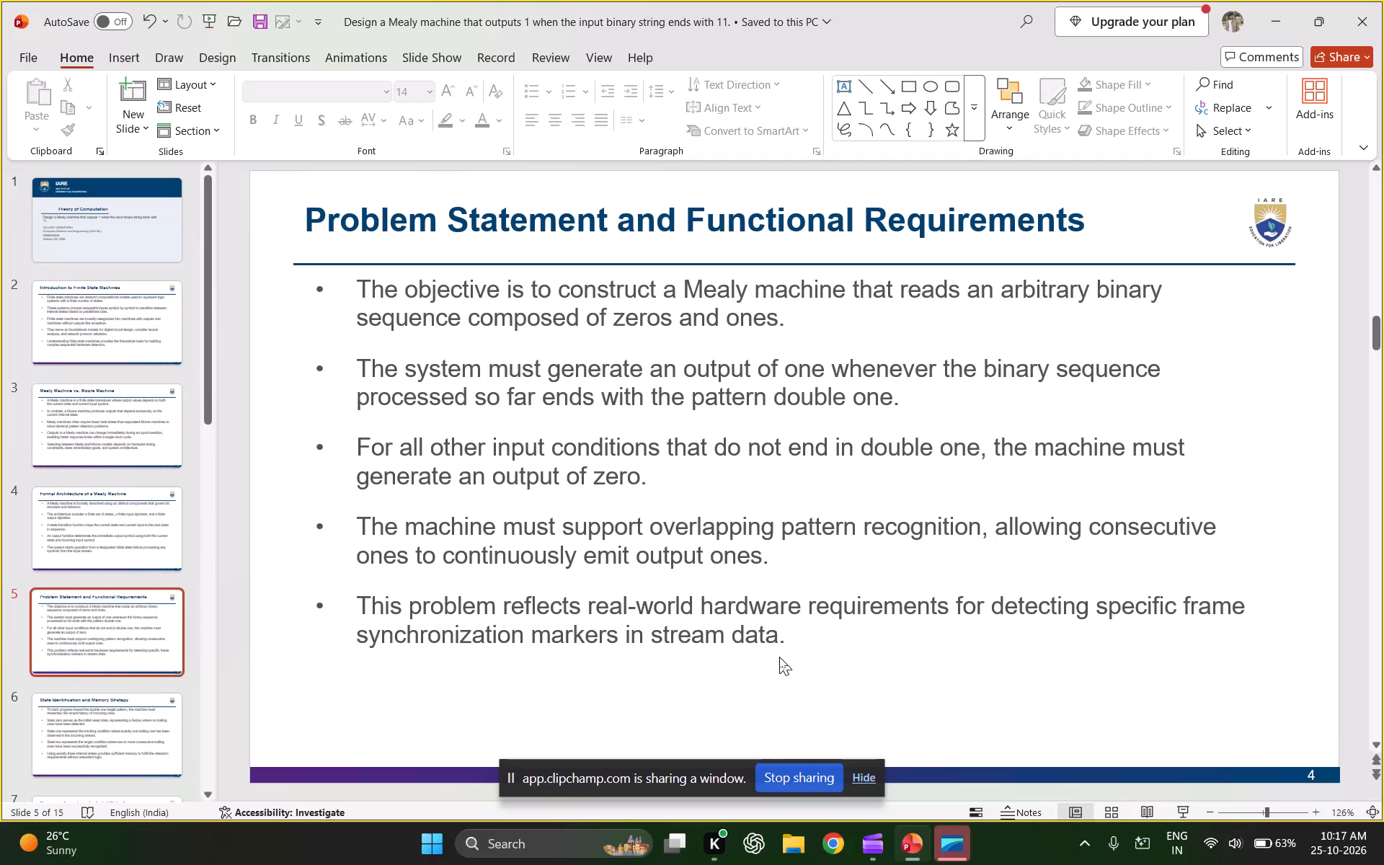
Advance the recorded presentation through slide 6, State Identification and Memory Strategy, to slide 7, Designing Transitions for Initial State Zero.
scroll(779, 657, down, 2)
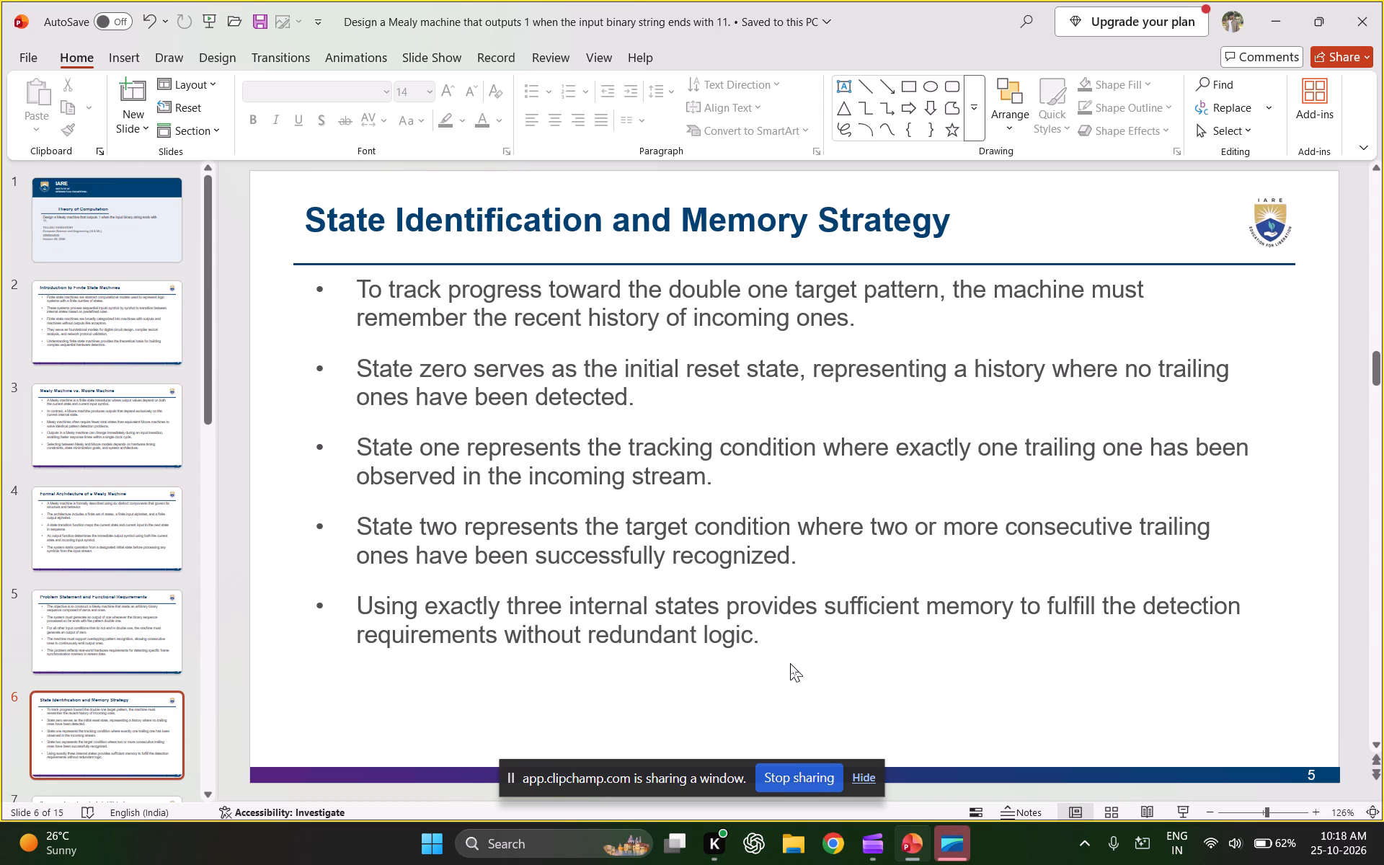
scroll(786, 659, down, 2)
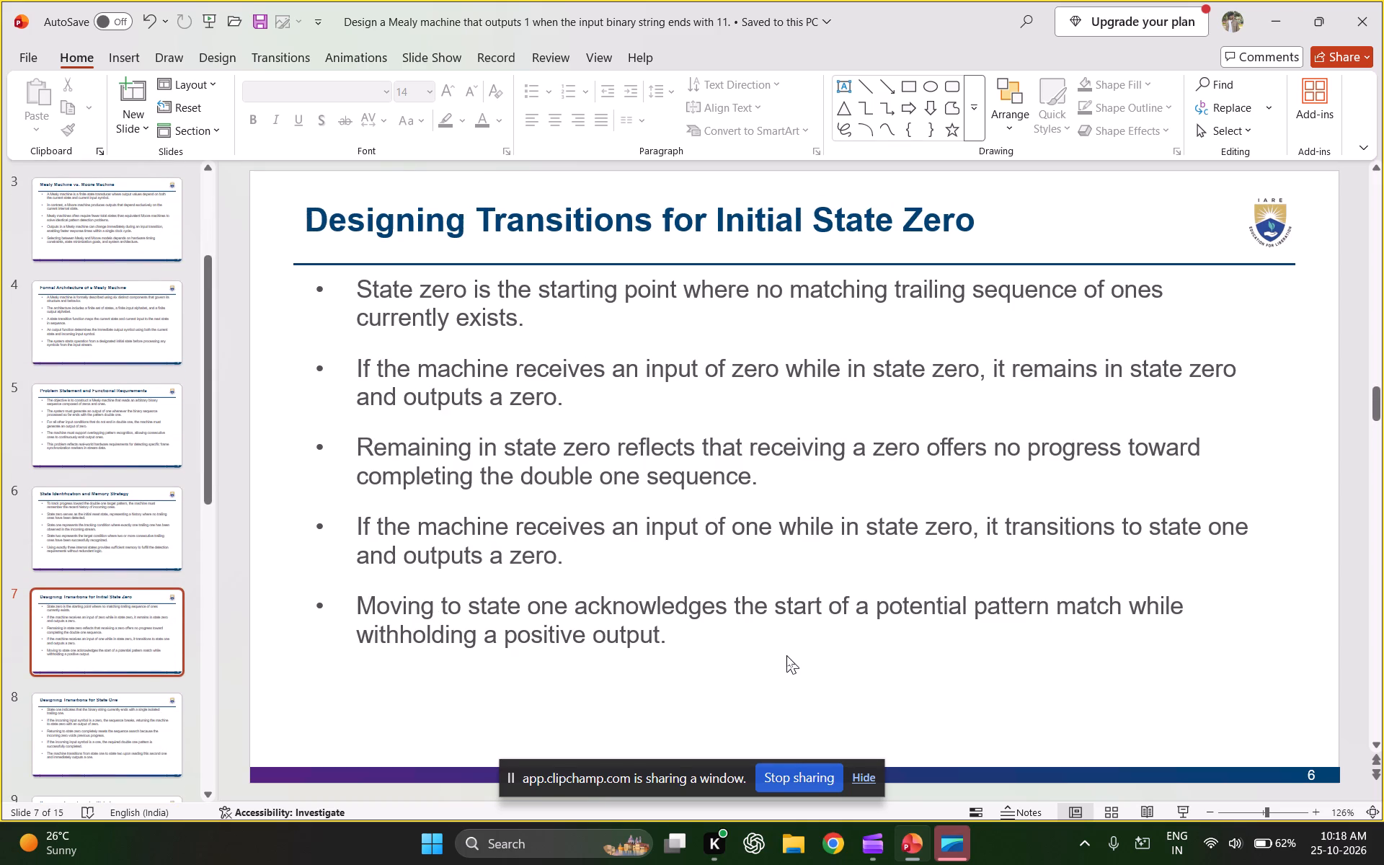
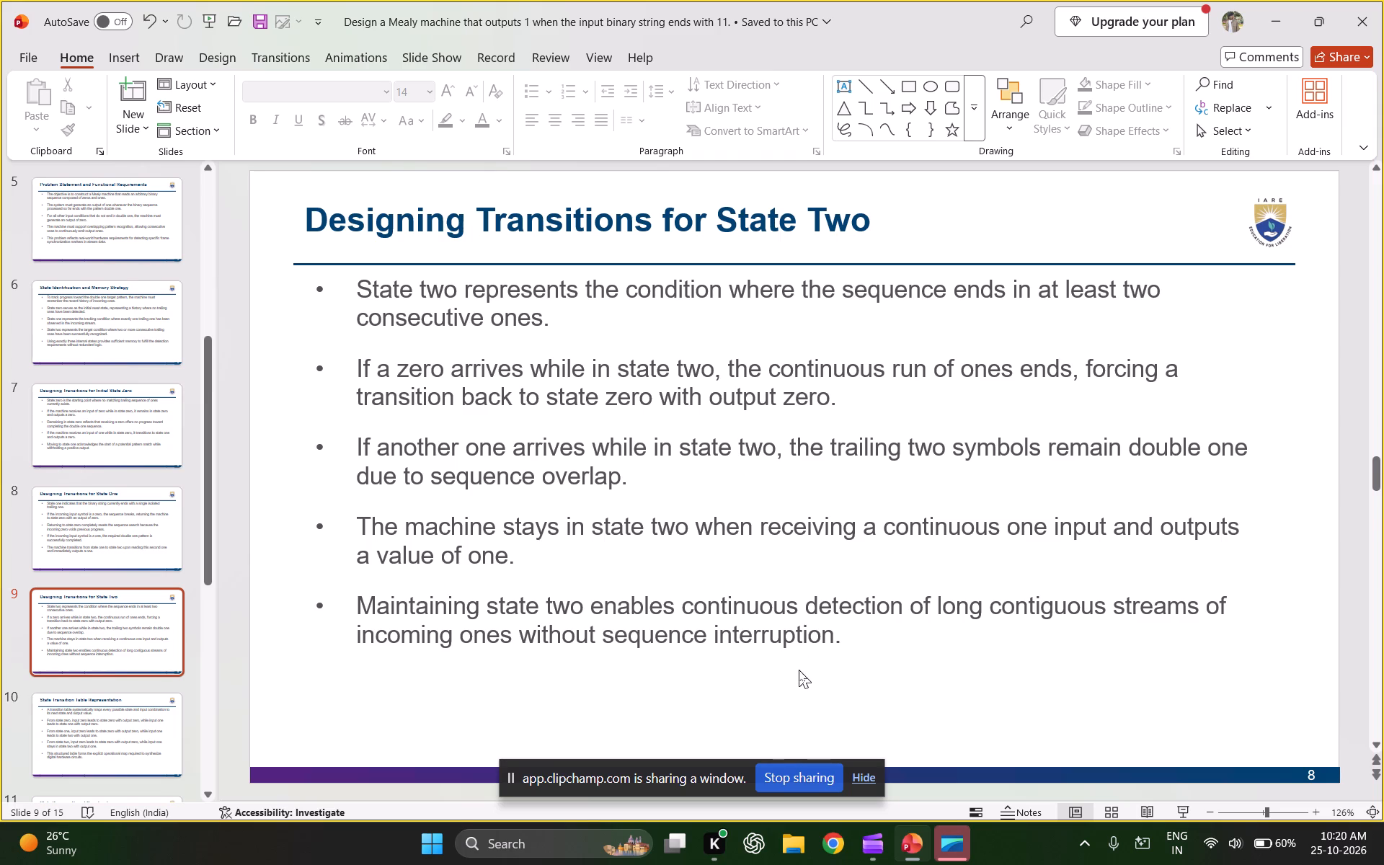
Advance the recorded presentation from slide 9 to slide 10, State Transition Table Representation.
scroll(794, 665, down, 2)
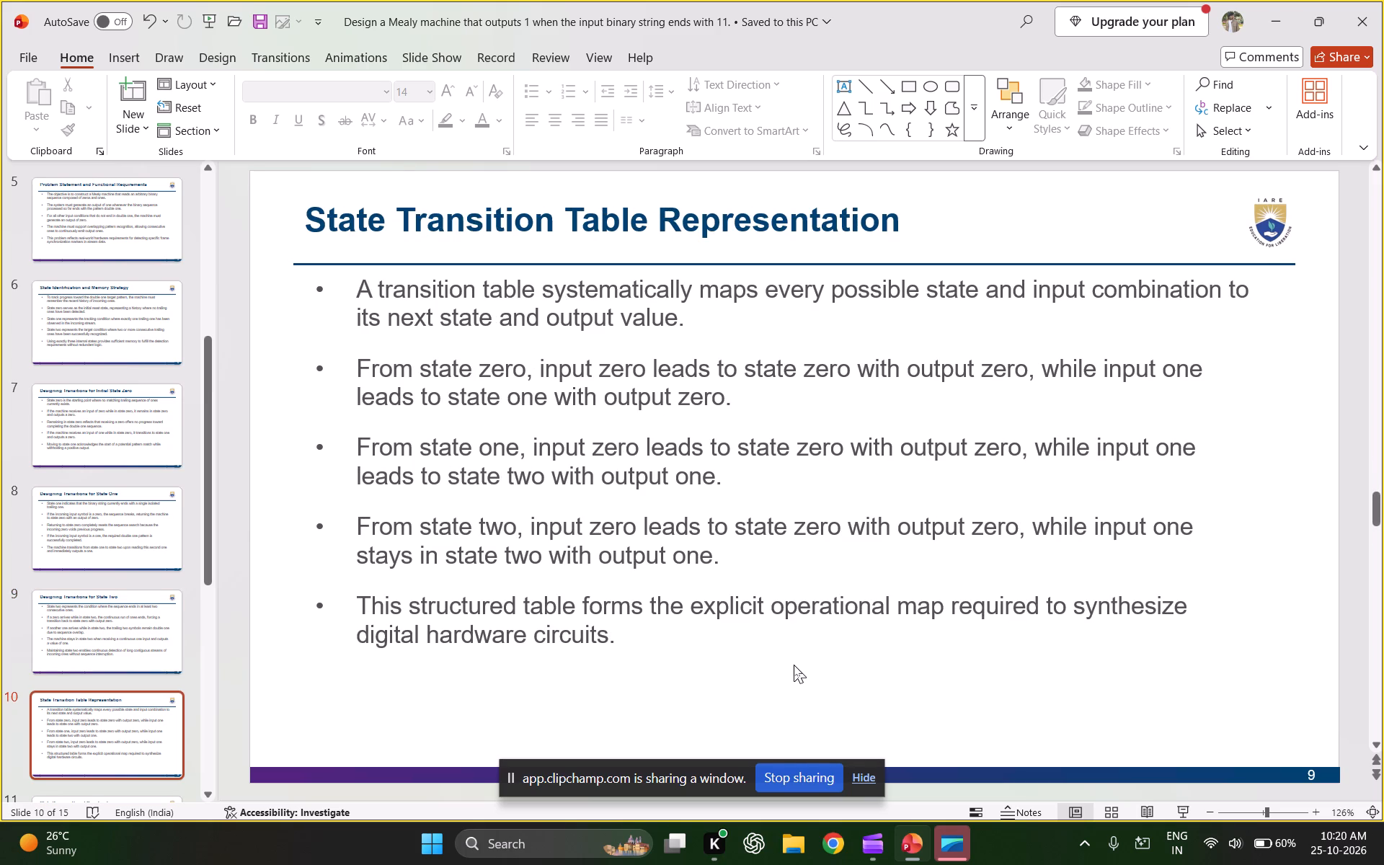
Switch to Clipchamp to check the recording in progress, and return to the State Transition Table Representation slide in PowerPoint.
click(884, 843)
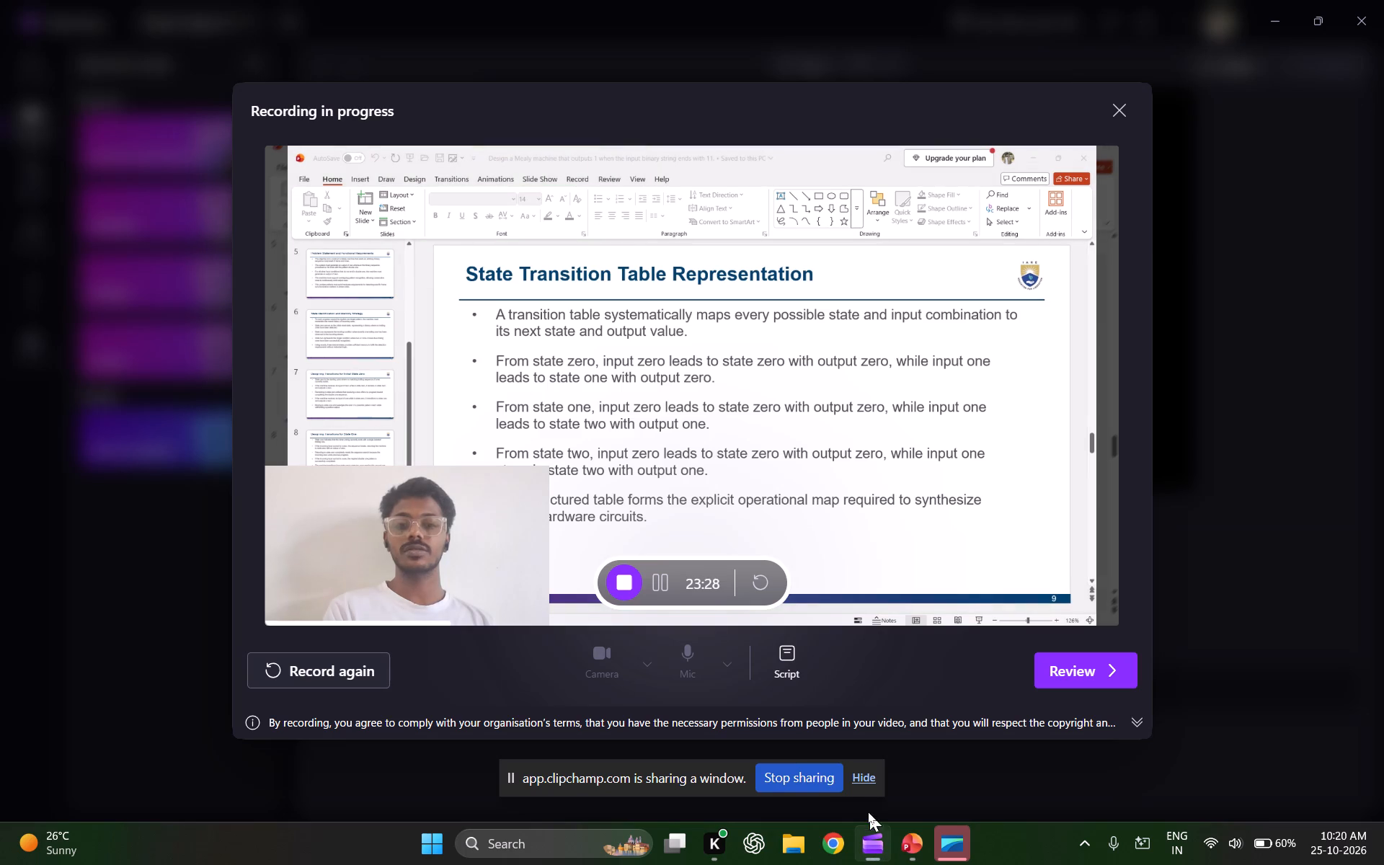
click(923, 843)
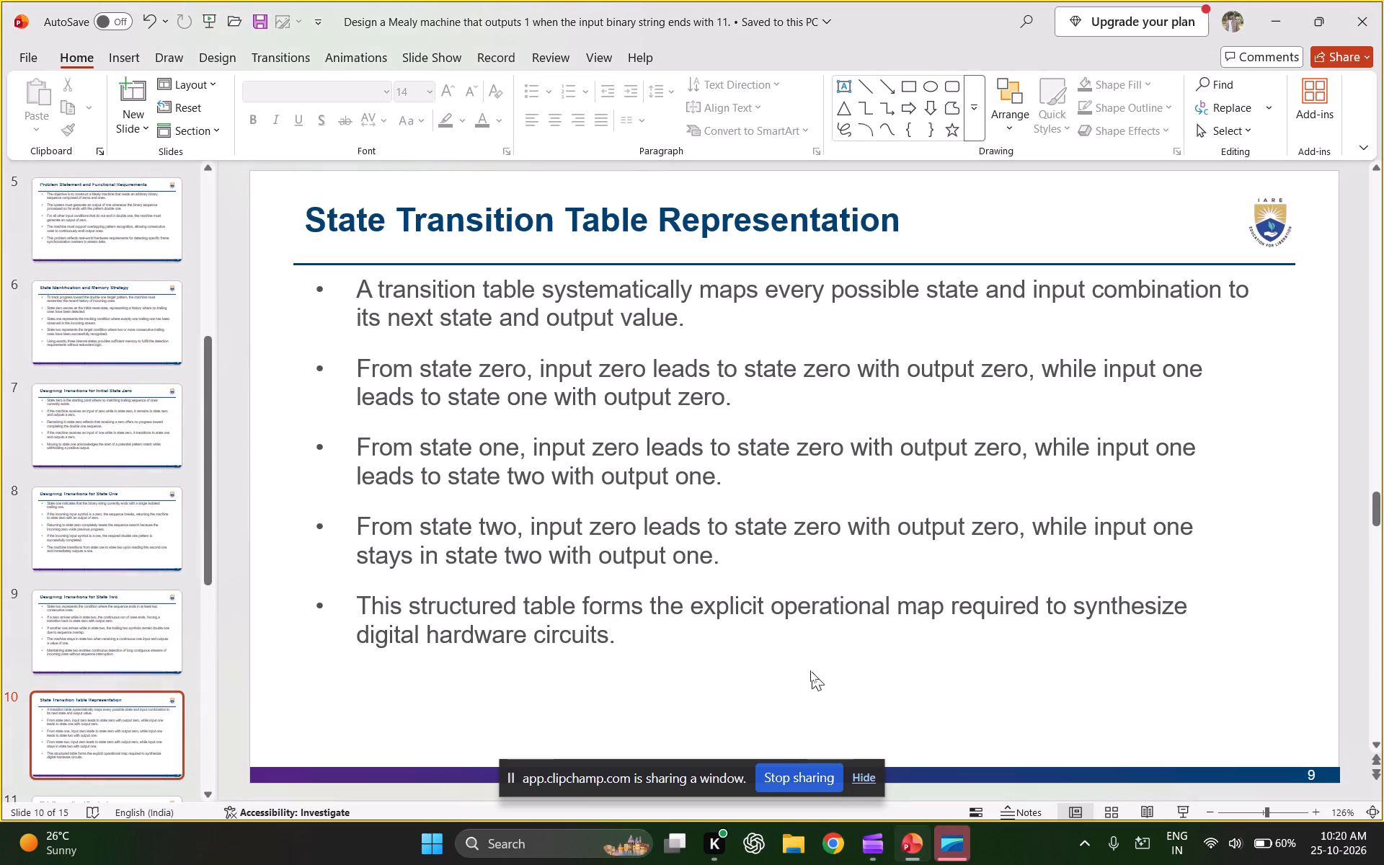
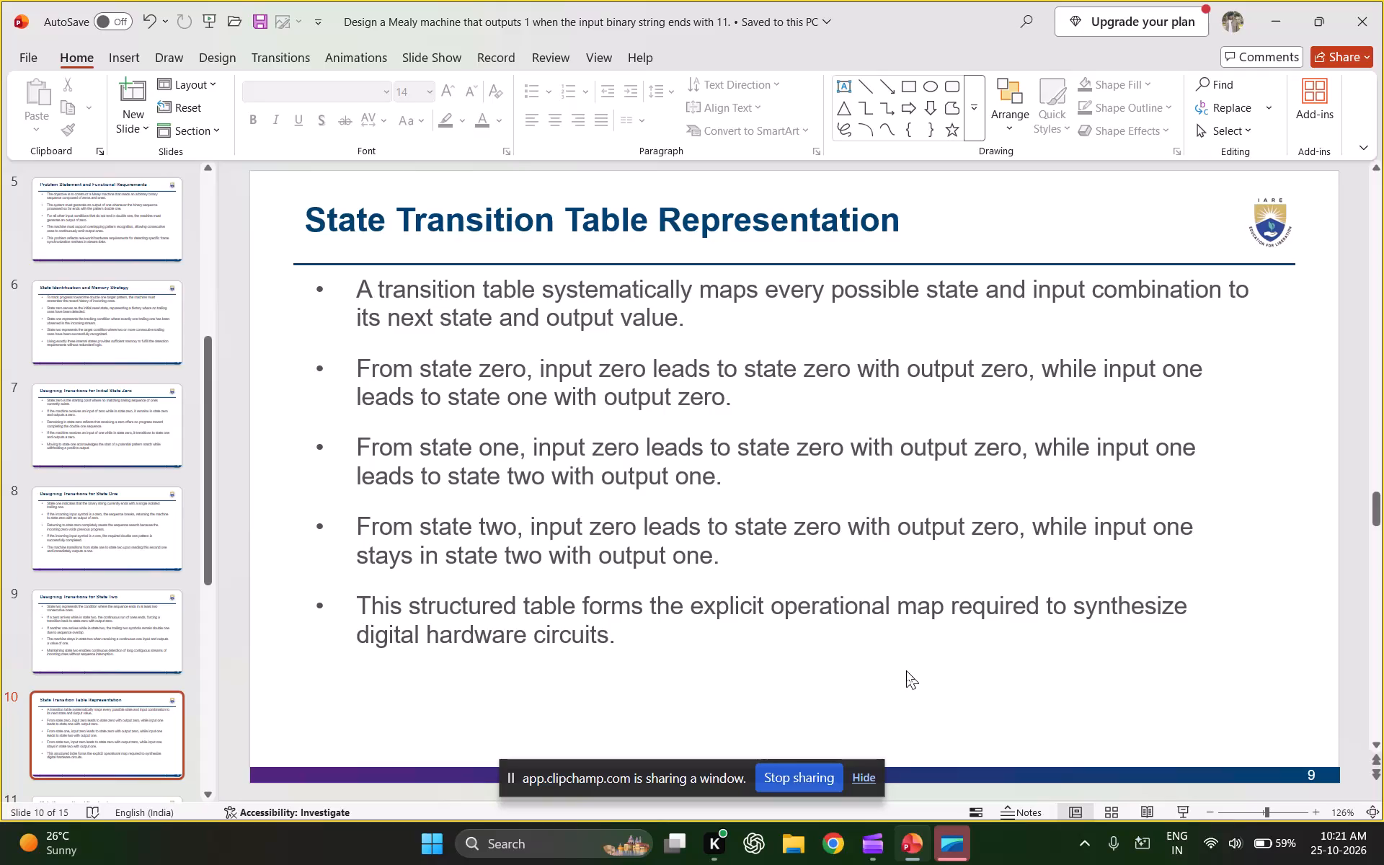
Advance the recorded presentation from State Transition Table Representation through State Diagram Visual Construction to Execution Trace Example 1: Non-Overlapping Pattern.
scroll(906, 670, down, 2)
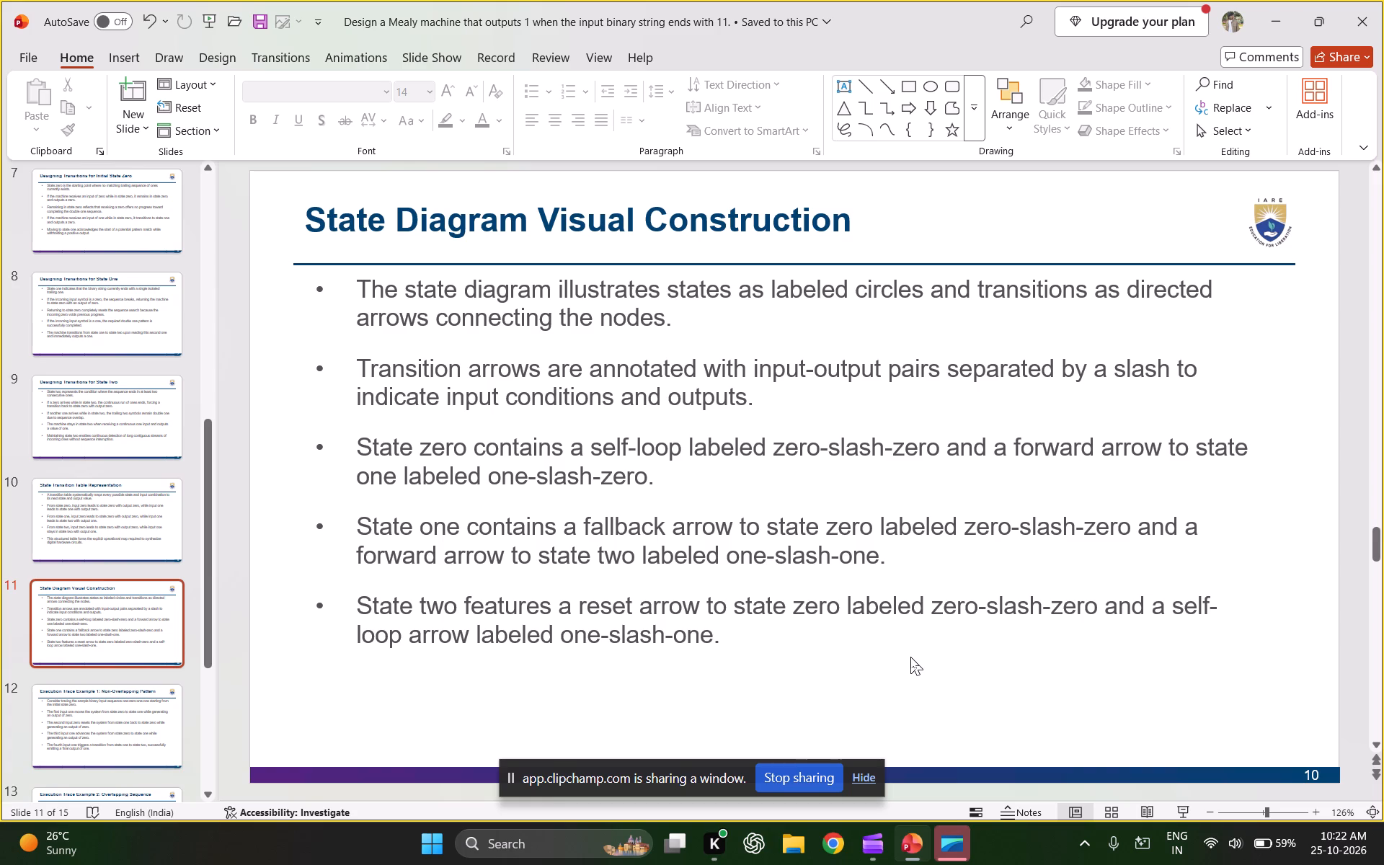
scroll(845, 643, down, 1)
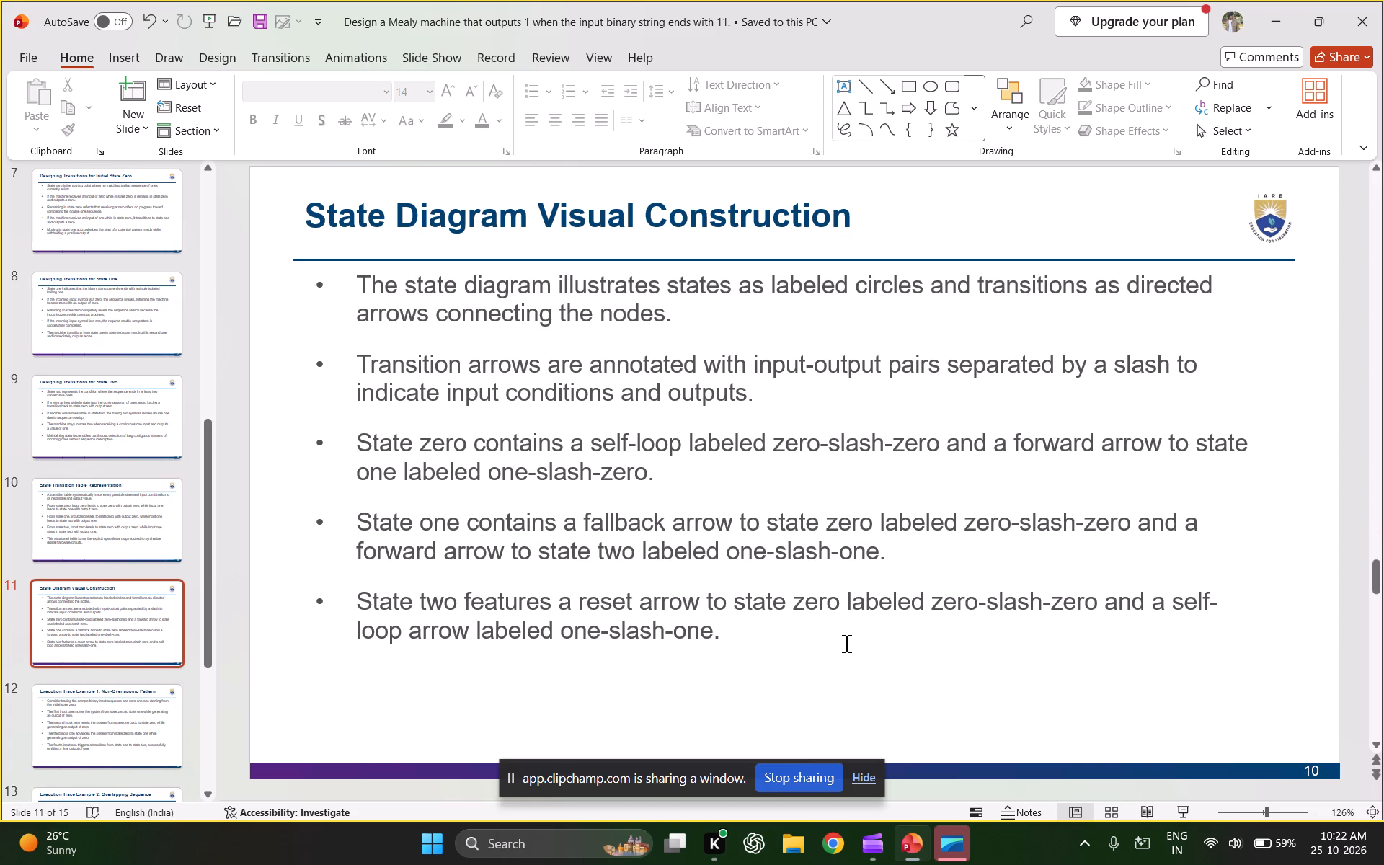
scroll(845, 643, down, 1)
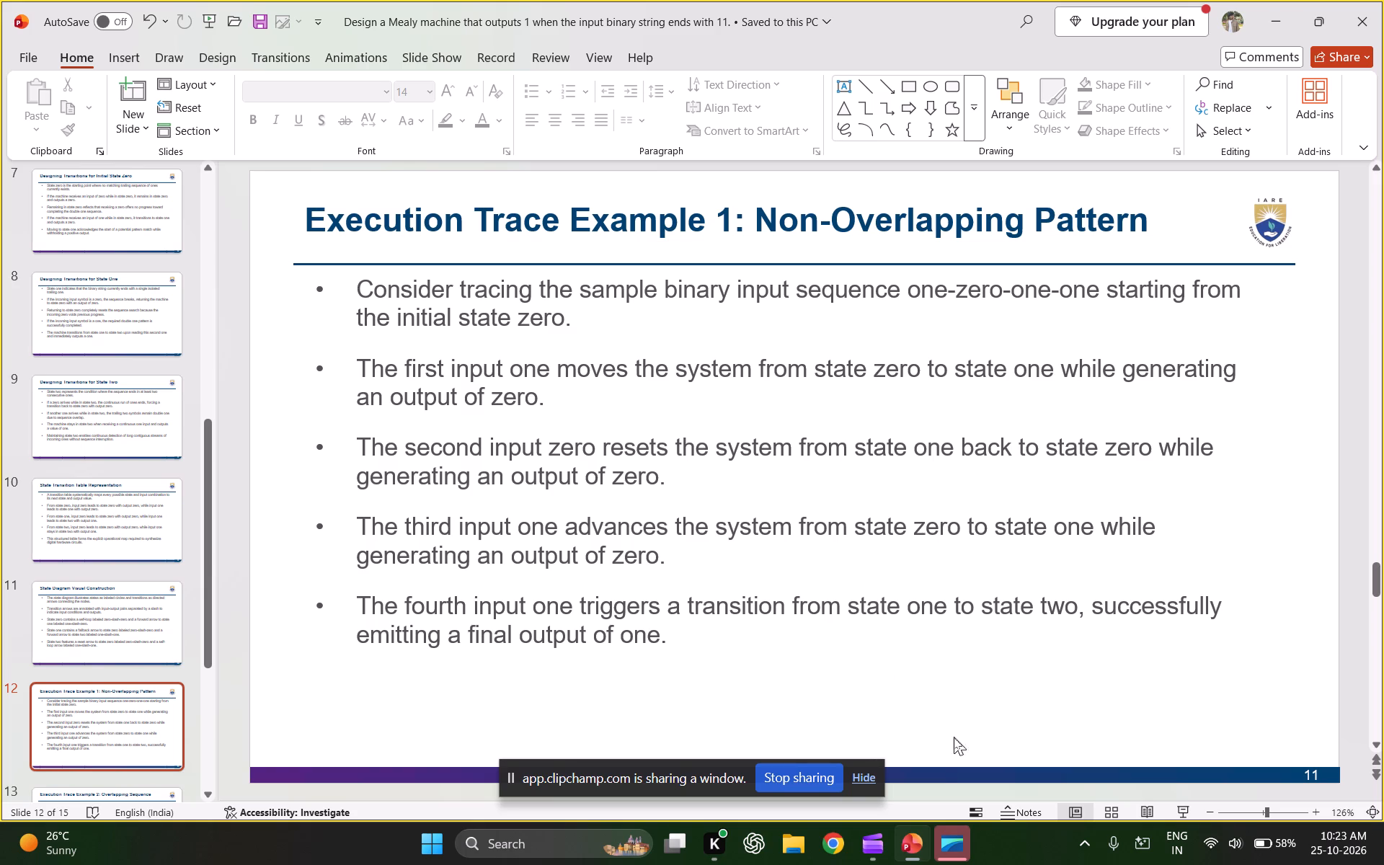
Switch to Clipchamp to check the recording in progress, and return to the Execution Trace Example 1 slide in PowerPoint.
click(886, 855)
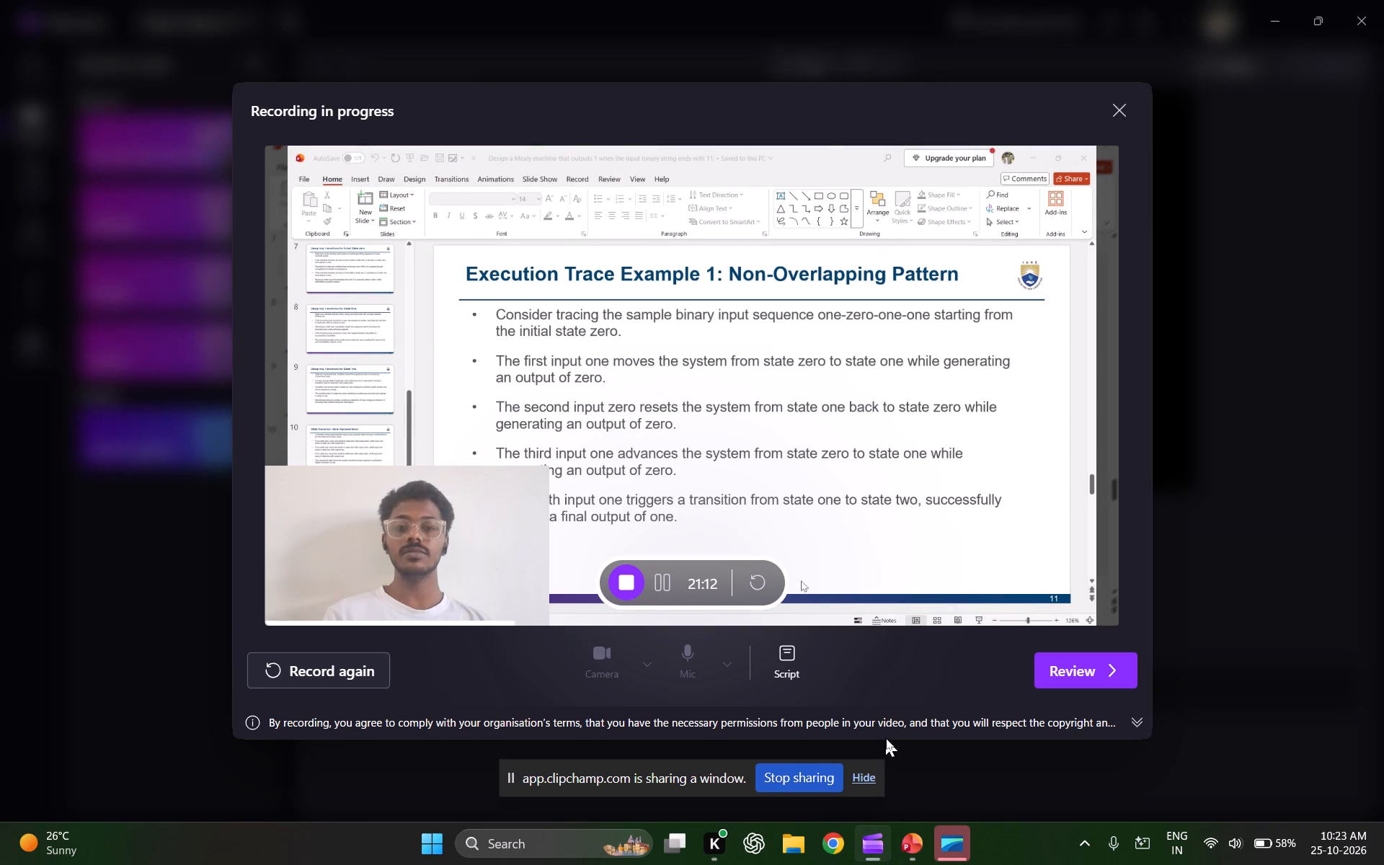
click(918, 842)
Advance the recorded presentation through Execution Trace Example 2 and Hardware Implementation and Applications to the closing Thank You slide.
scroll(728, 544, down, 2)
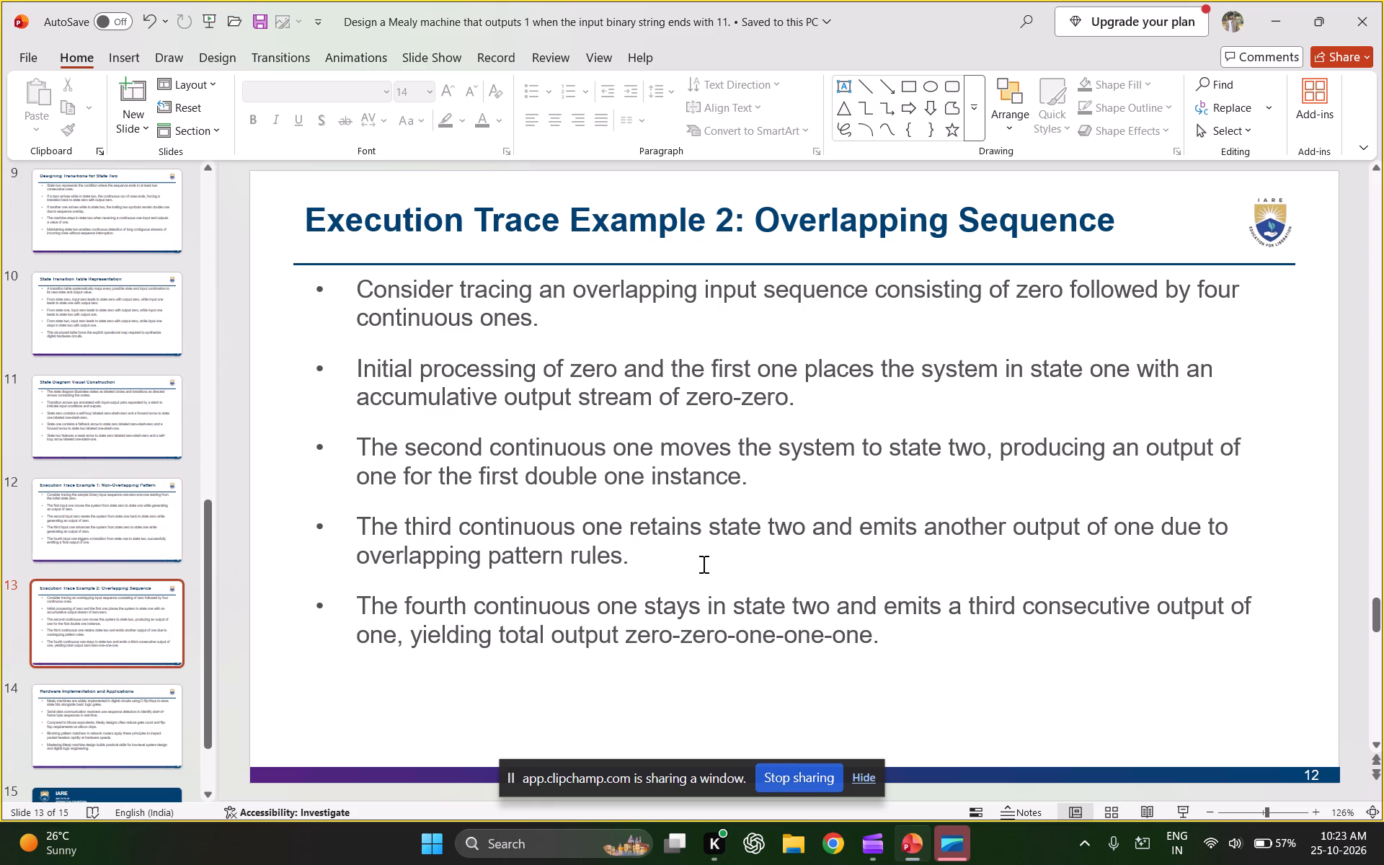
scroll(582, 567, down, 2)
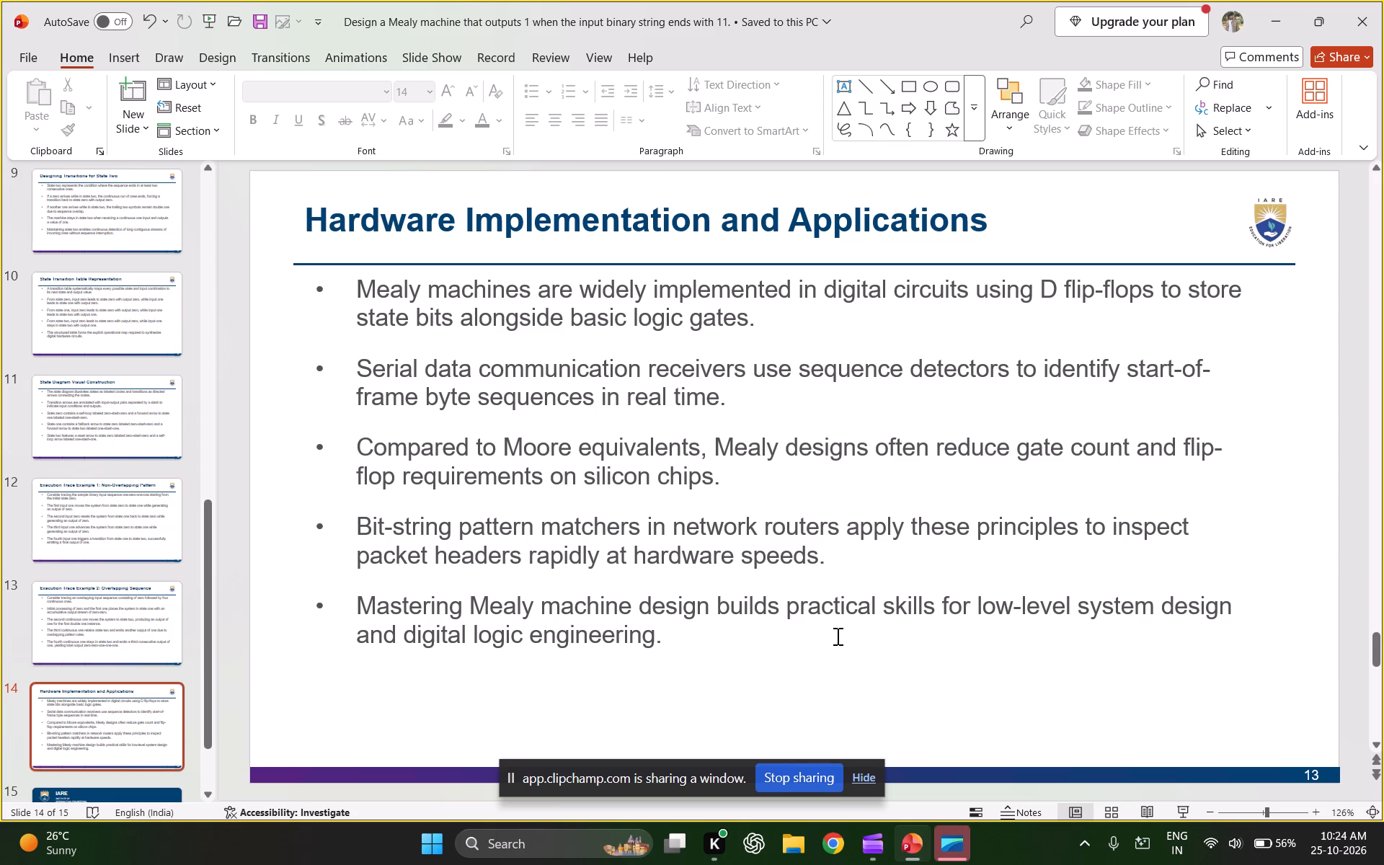
scroll(836, 636, down, 3)
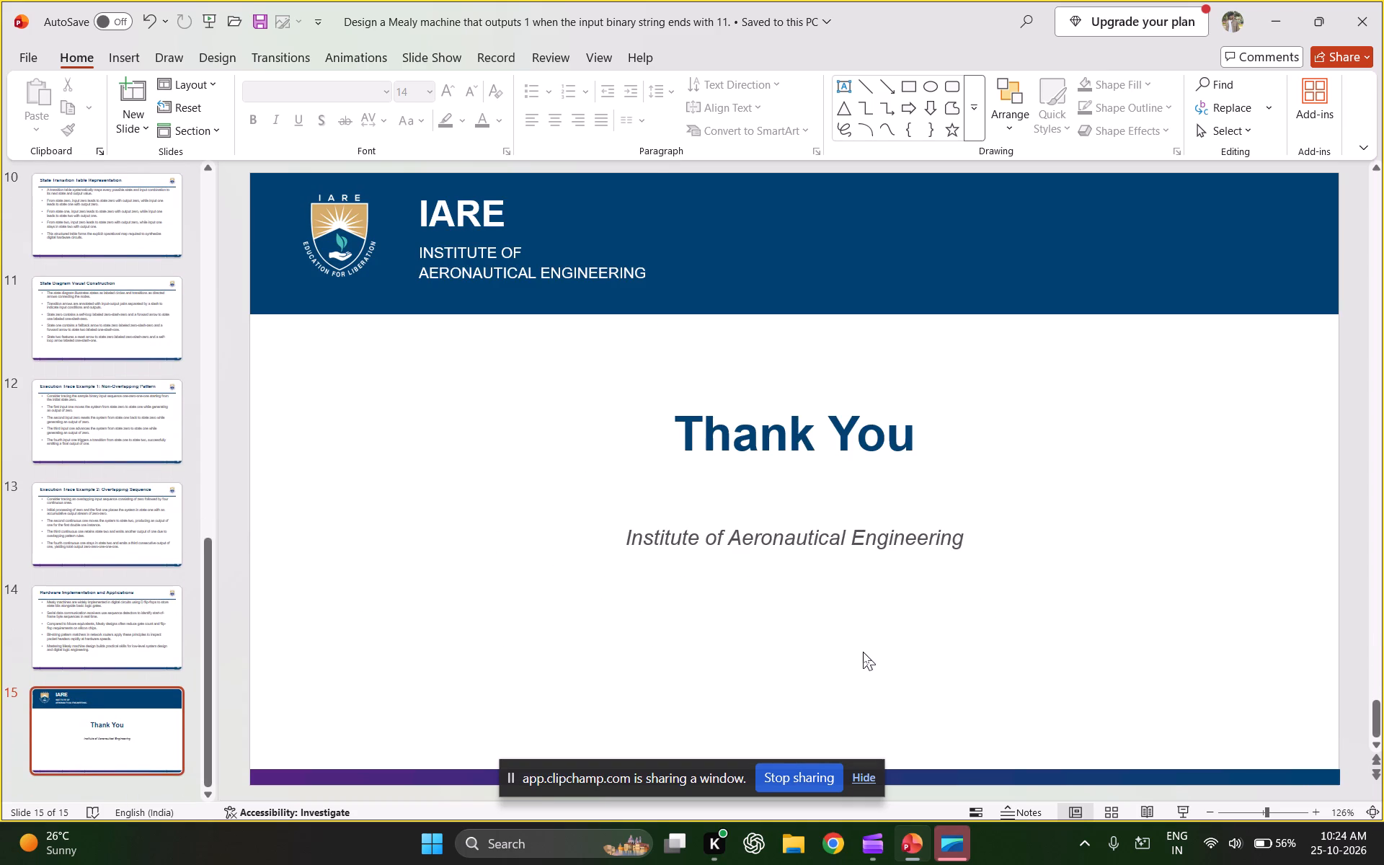
Switch to Clipchamp, stop the recording, preview part of it, and save it into the project for editing.
click(875, 849)
click(614, 586)
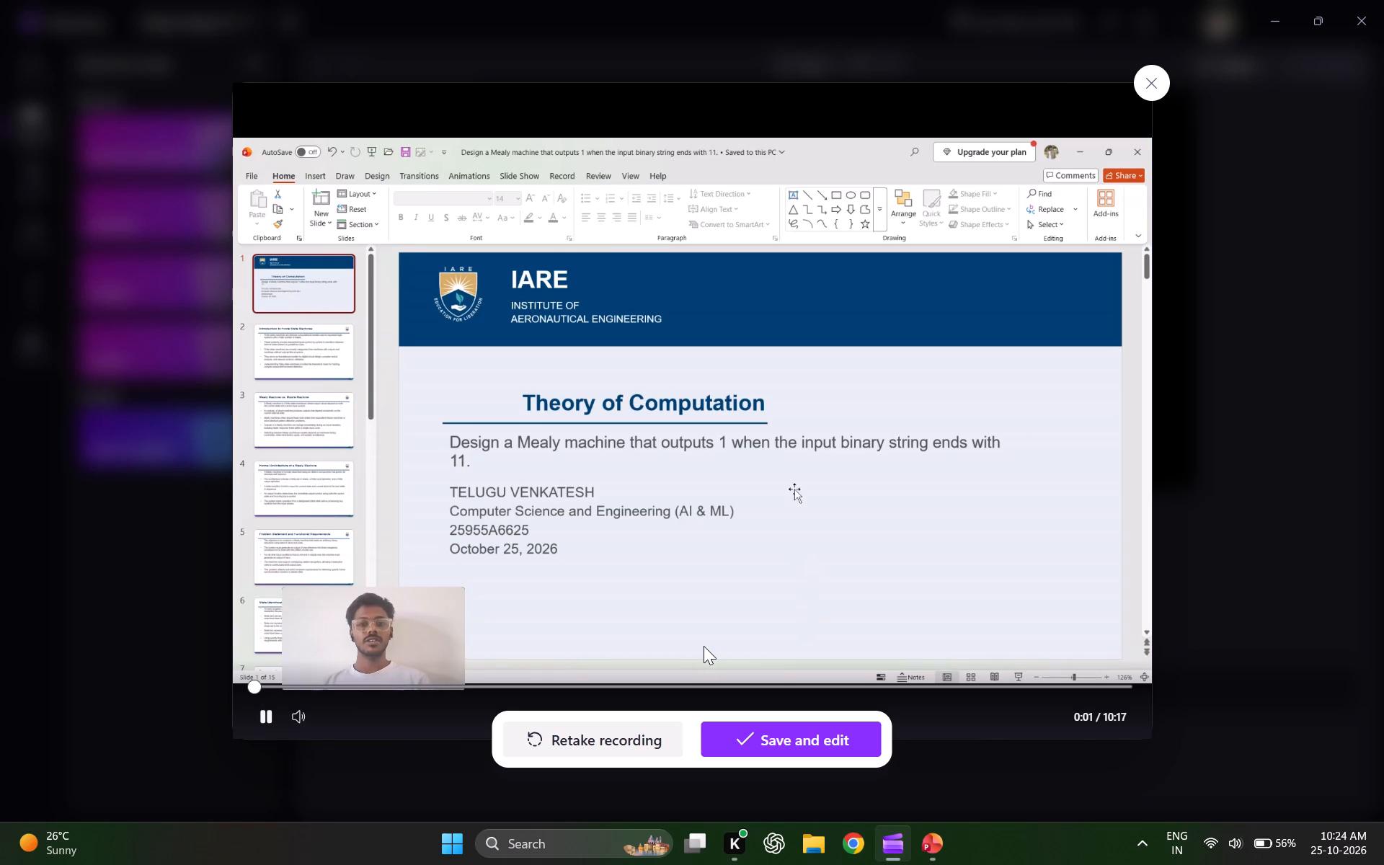
click(363, 684)
click(755, 738)
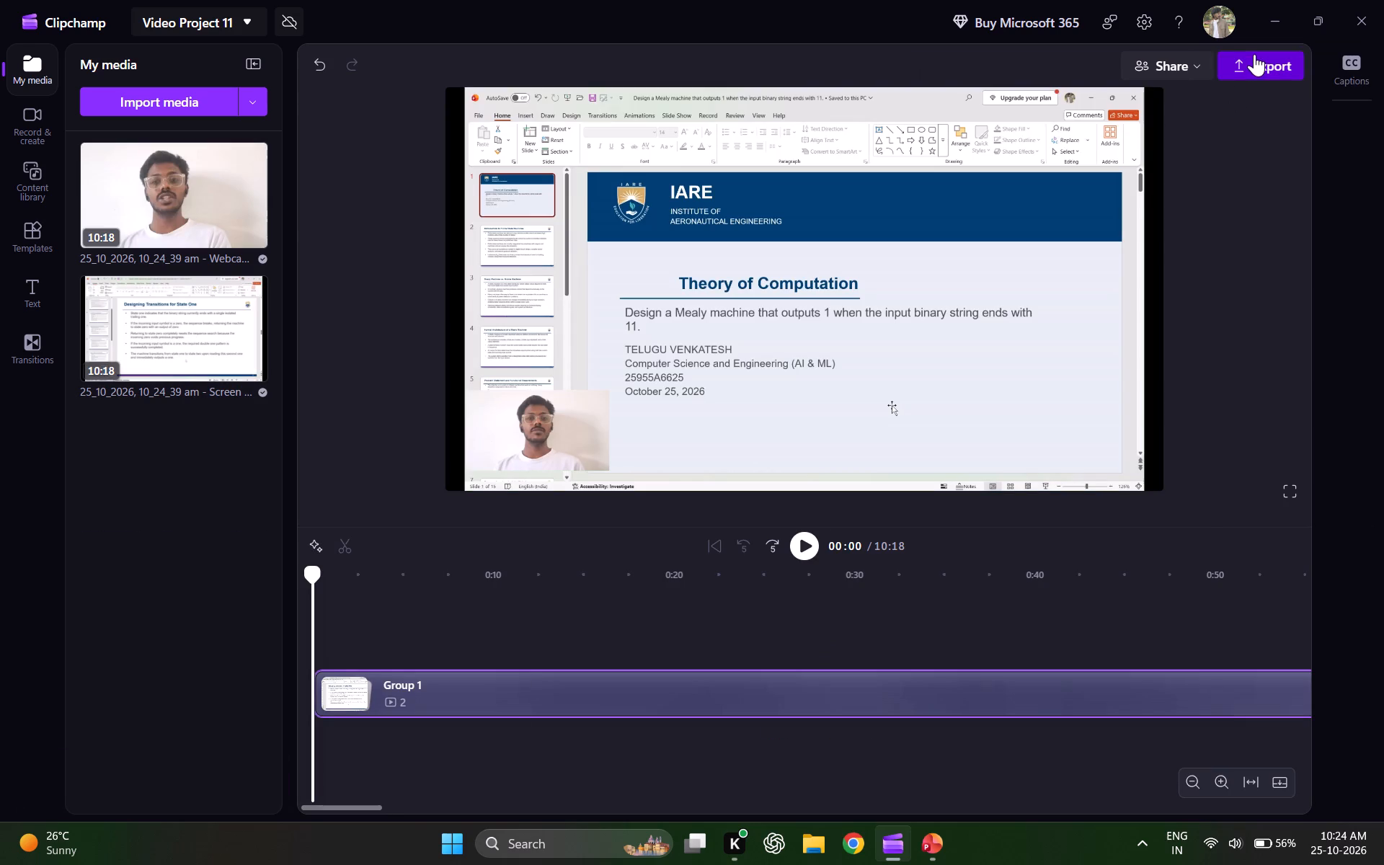
Export the recorded video at 1080p with the file name TOC VIDEO.
click(1254, 54)
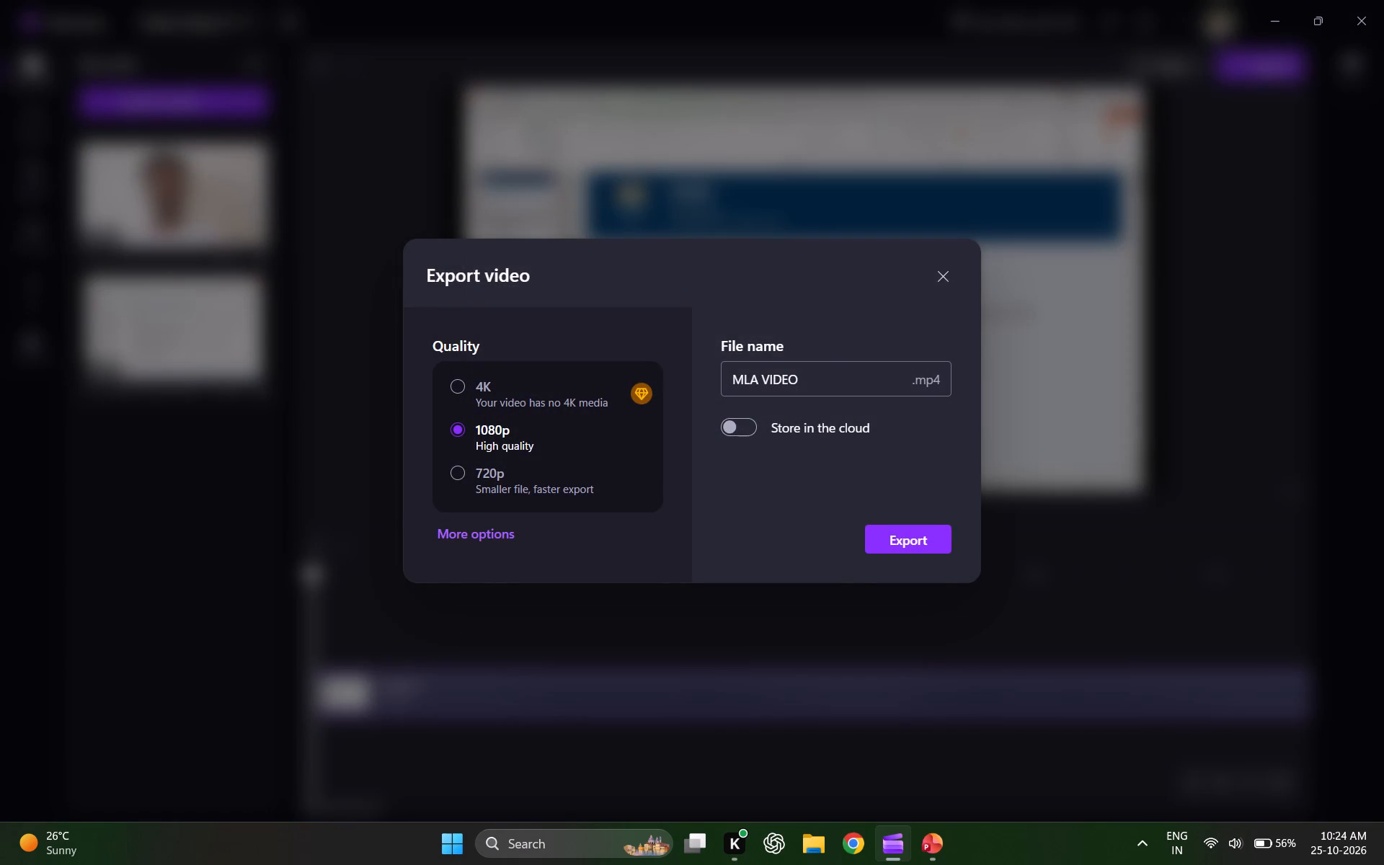
click(817, 375)
key(BackSpace)
key(BackSpace)
key(BackSpace)
key(BackSpace)
key(BackSpace)
key(BackSpace)
key(BackSpace)
key(BackSpace)
key(BackSpace)
key(BackSpace)
key(BackSpace)
key(BackSpace)
key(BackSpace)
key(BackSpace)
key(BackSpace)
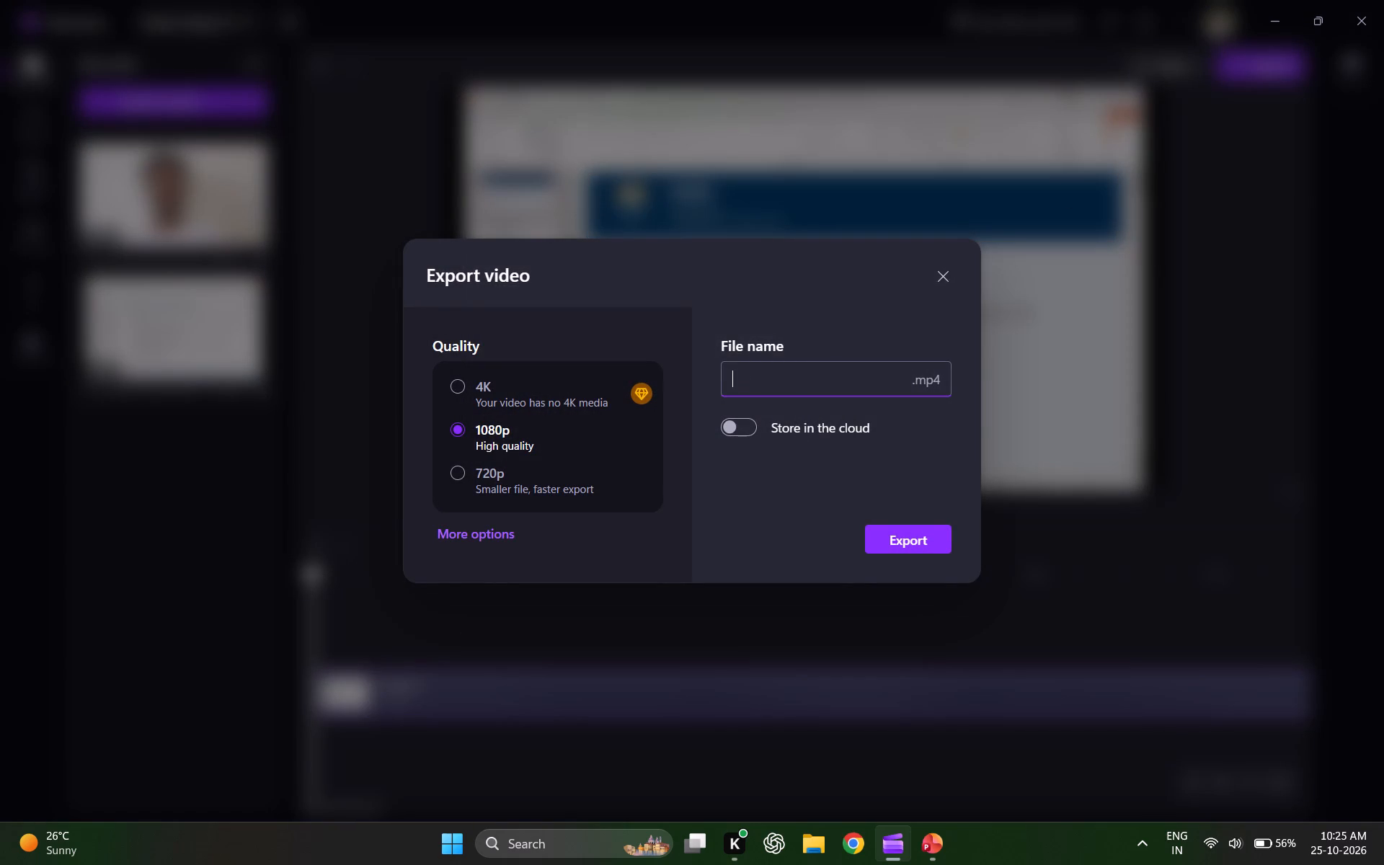
text(TOC VIDEO)
click(893, 526)
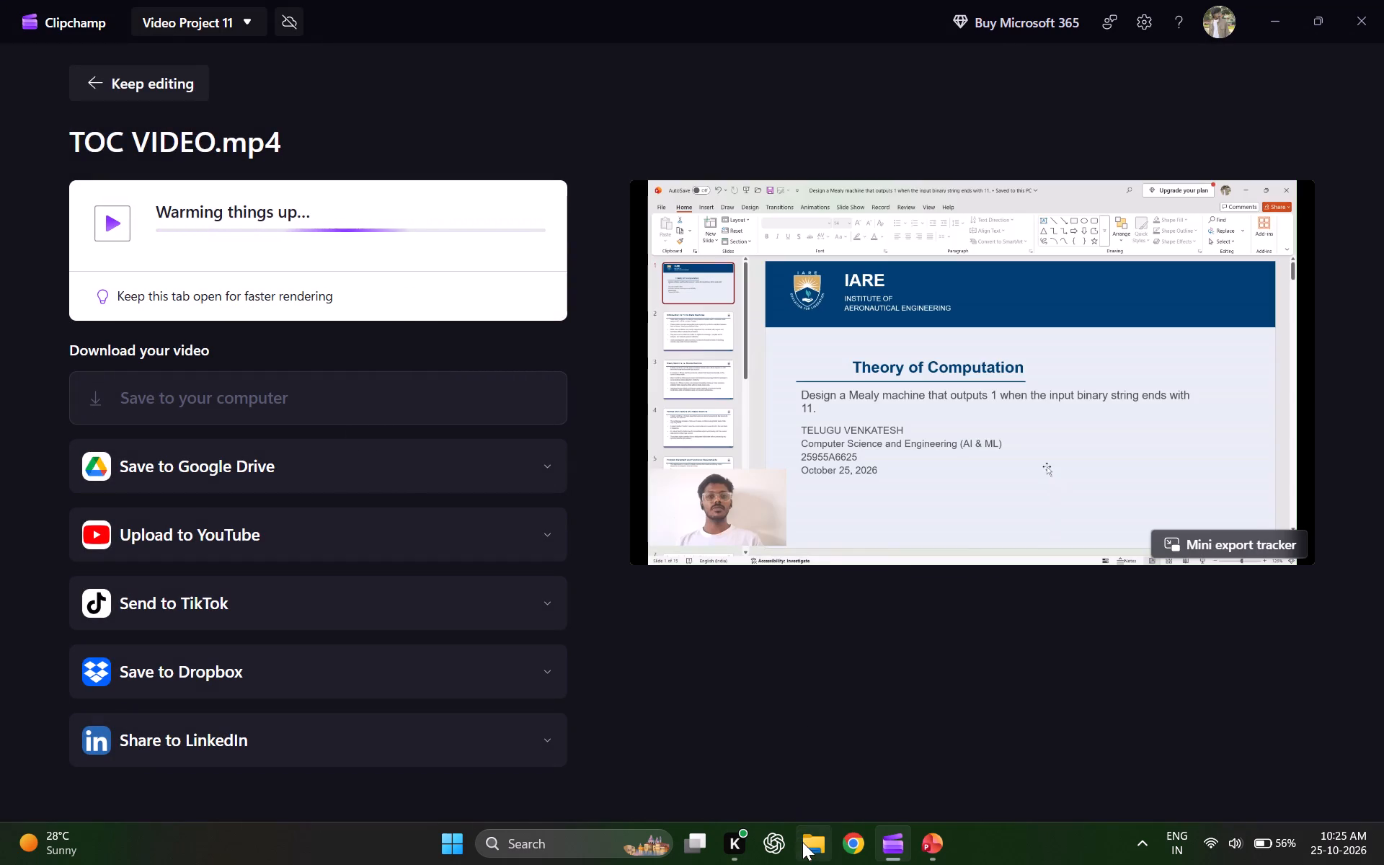
Open Theory_of_Computation_Assignment (1) from the TOC folder in Word, enable editing, review its content to the end, and close it.
click(805, 843)
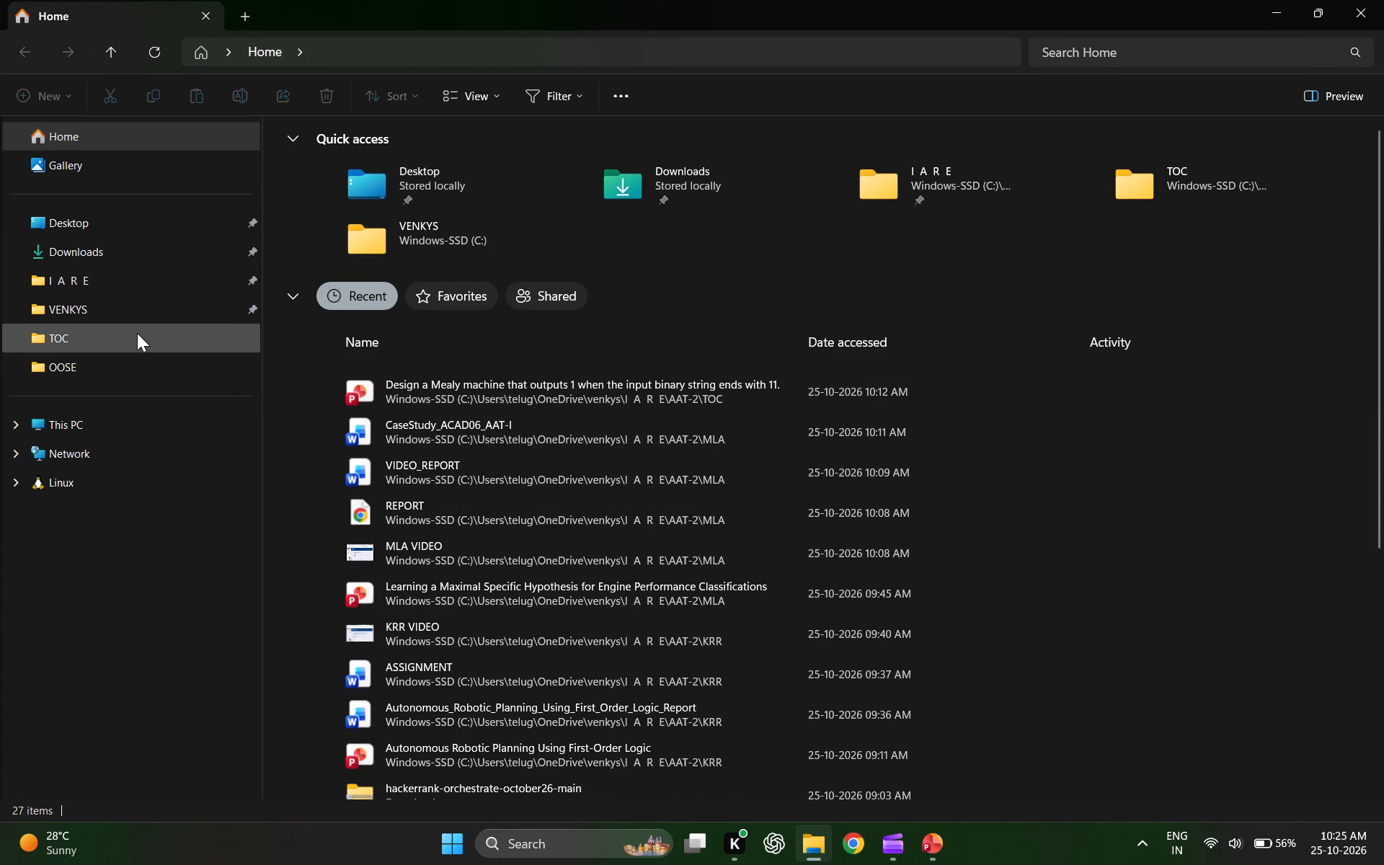
click(137, 333)
double_click(407, 183)
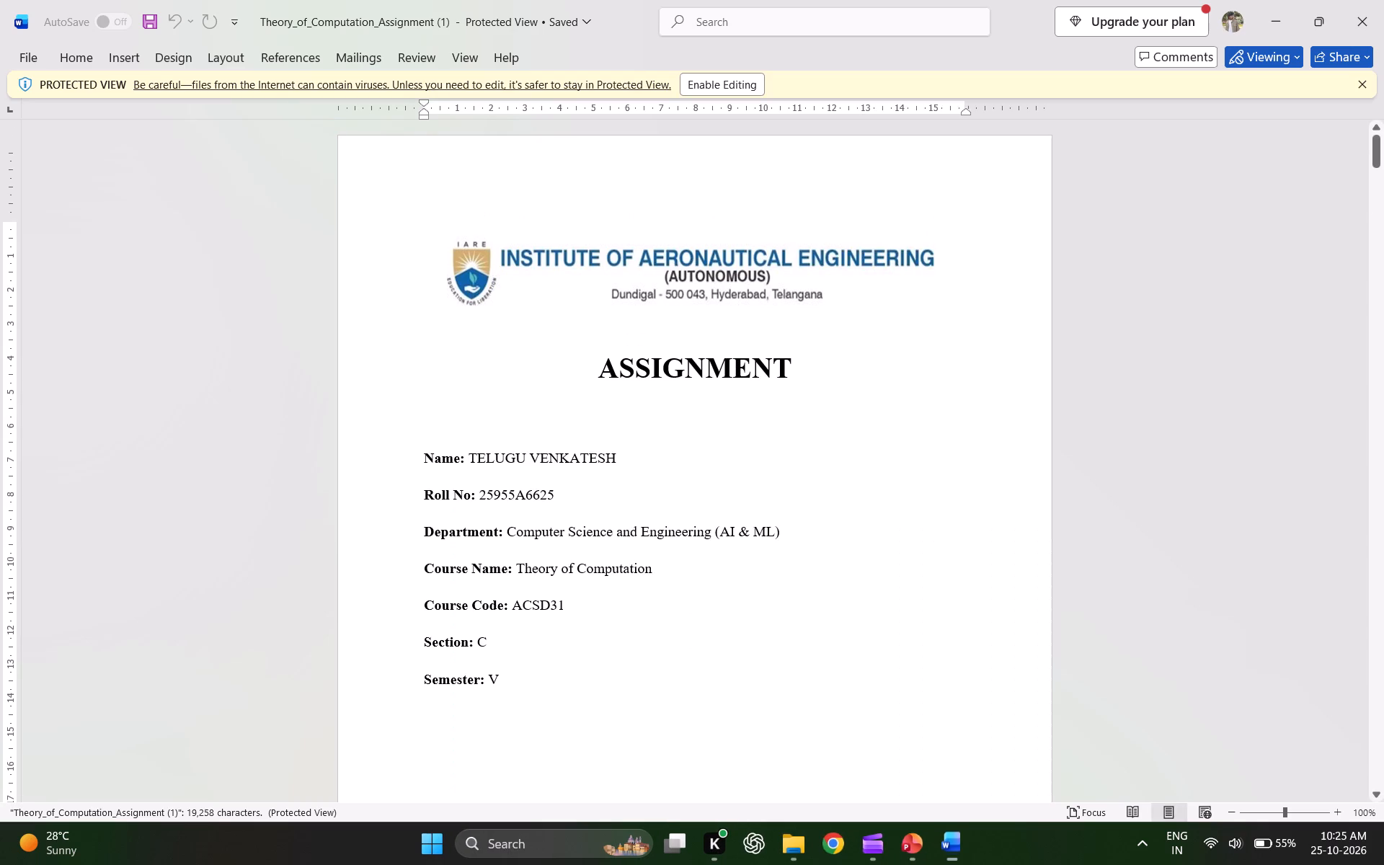
scroll(932, 419, down, 2)
click(739, 76)
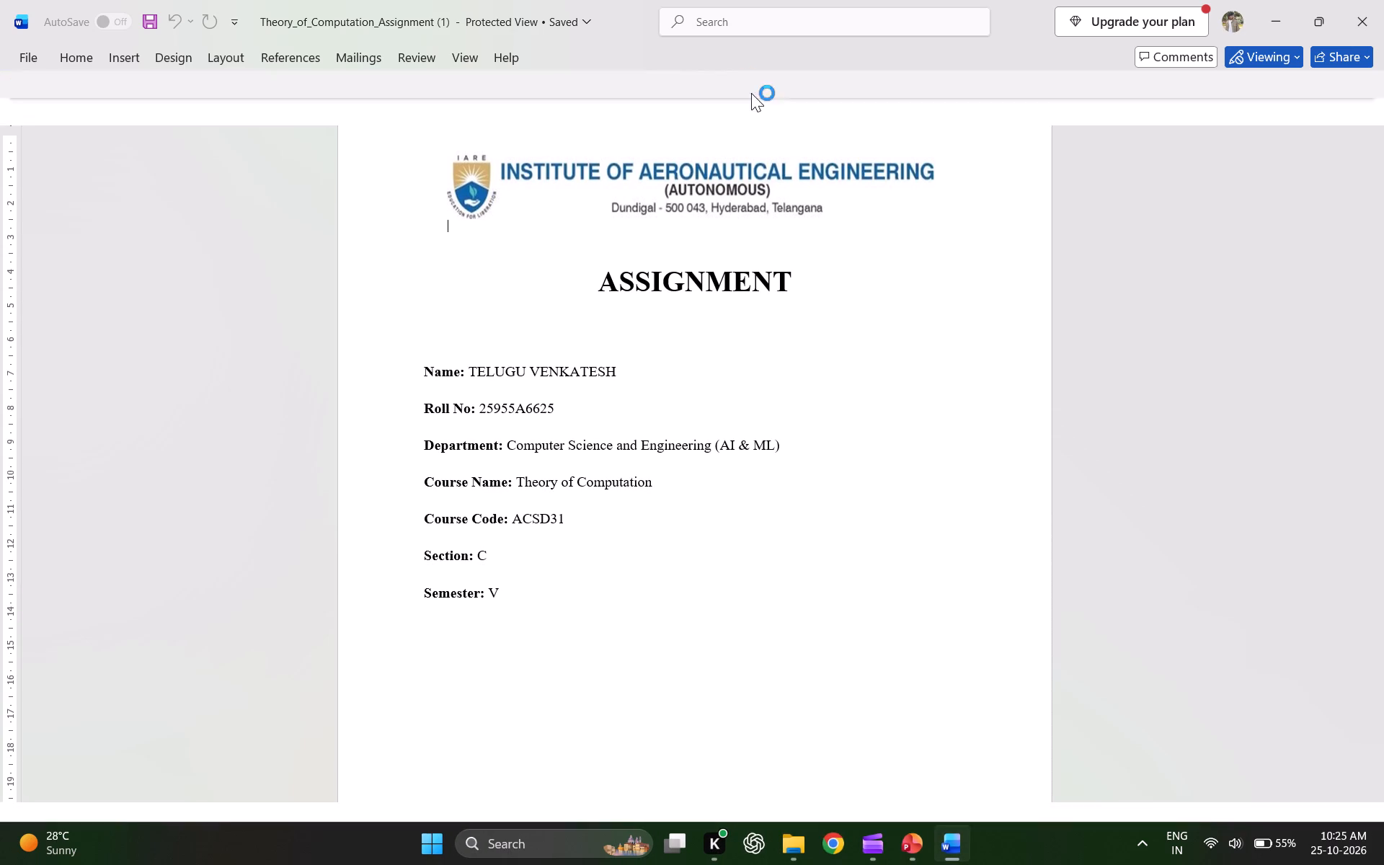
scroll(851, 514, down, 9)
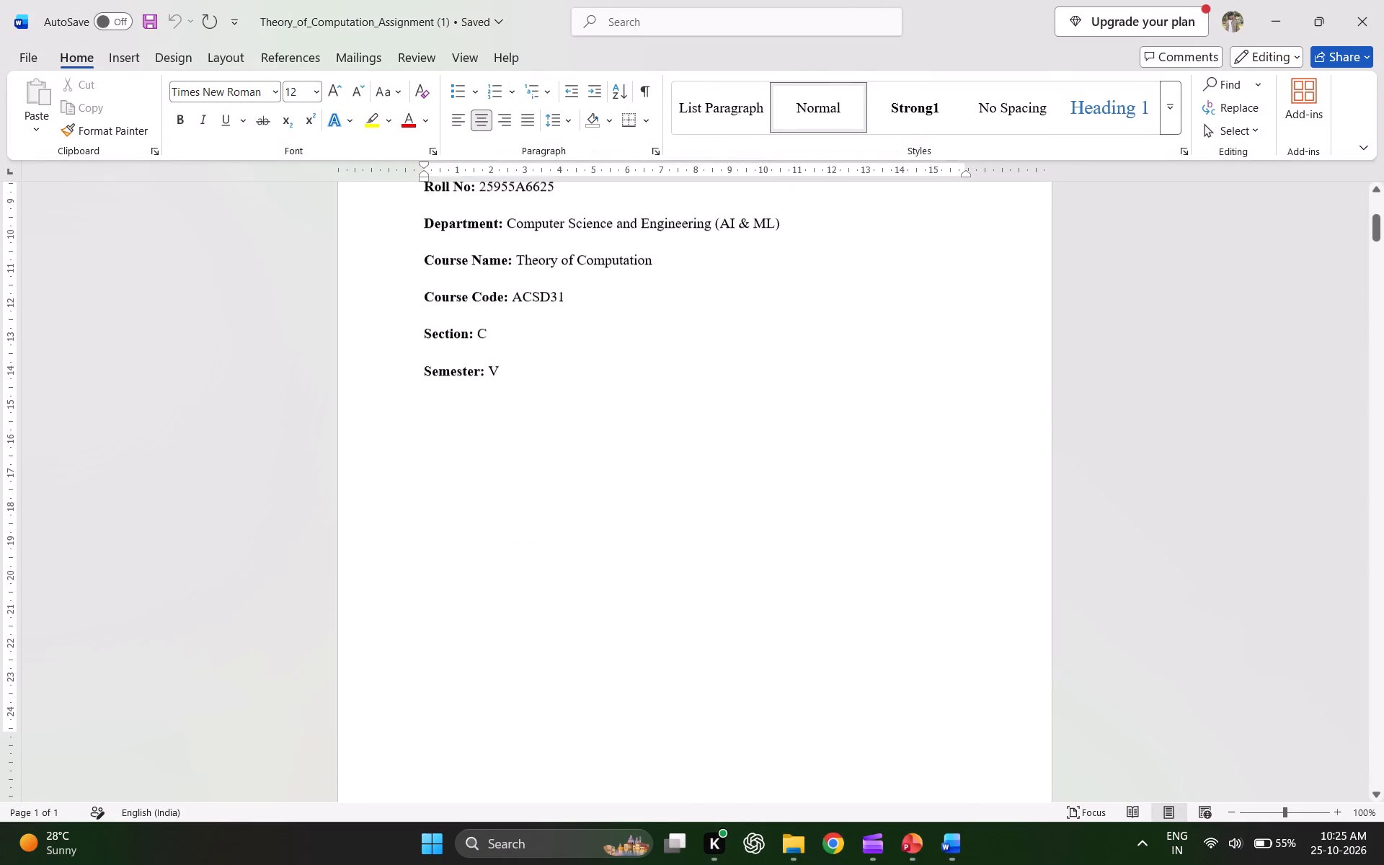
scroll(852, 518, down, 17)
scroll(859, 510, down, 7)
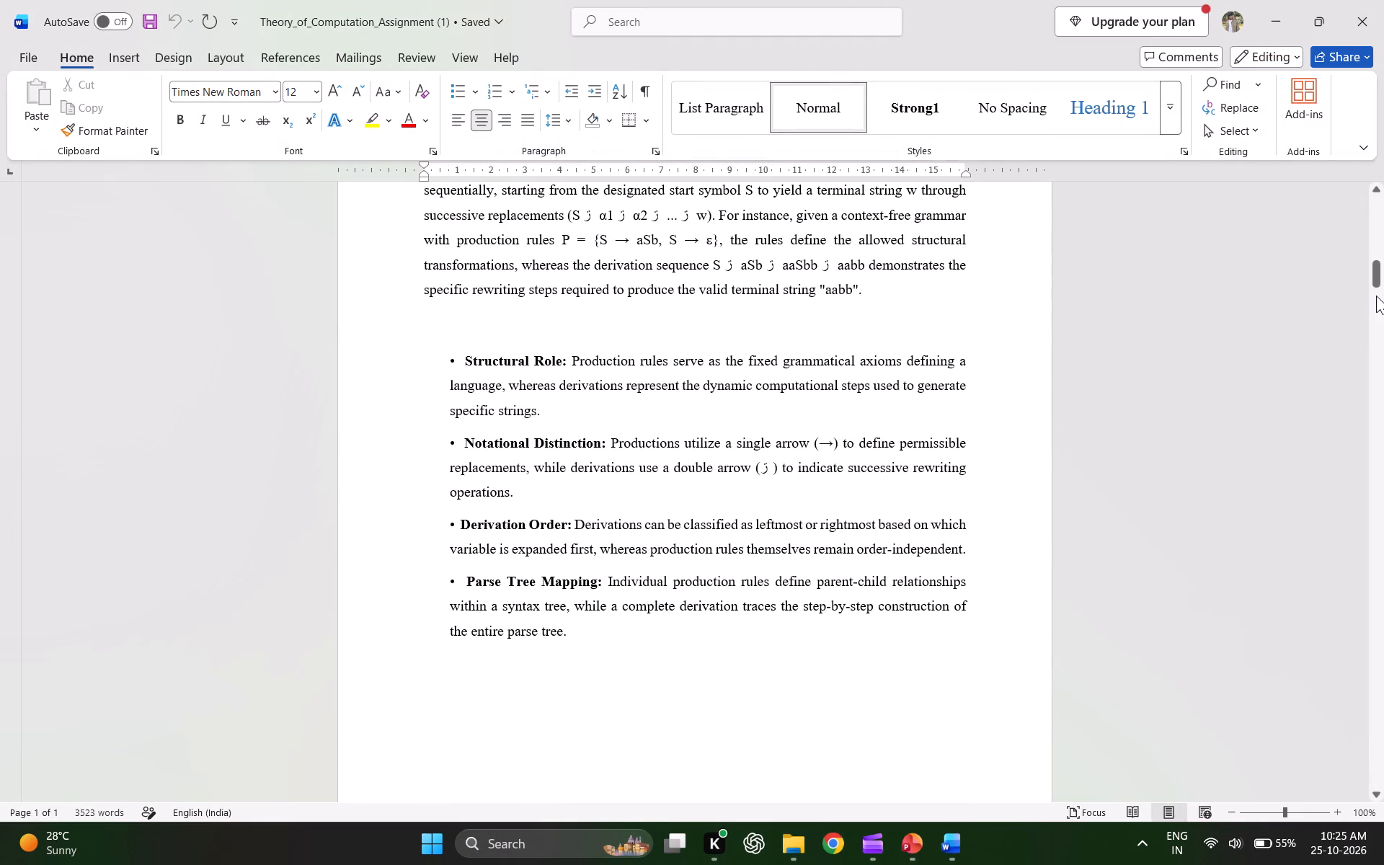
drag(1377, 286, 1383, 735)
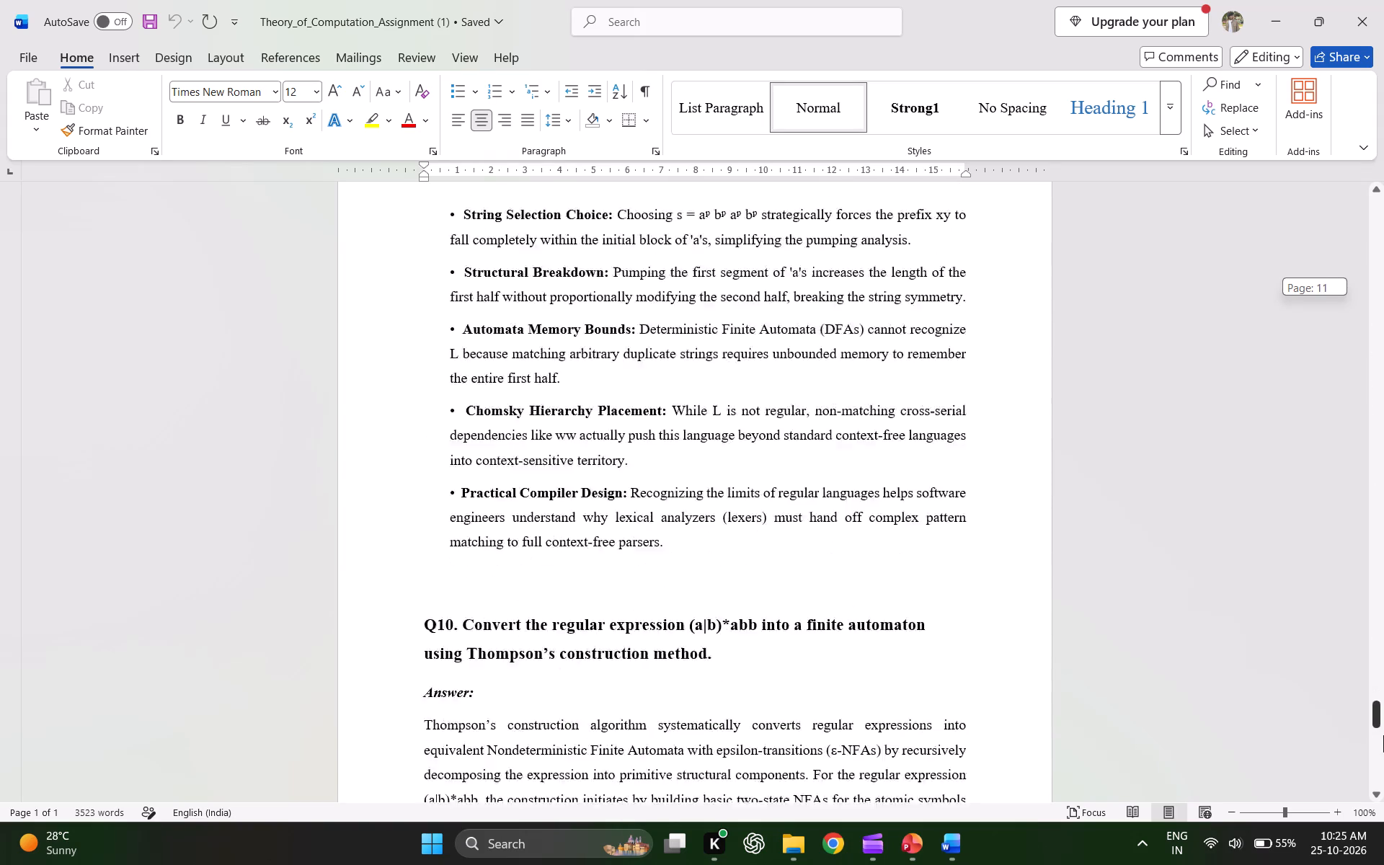
drag(1383, 735, 1383, 790)
click(1357, 29)
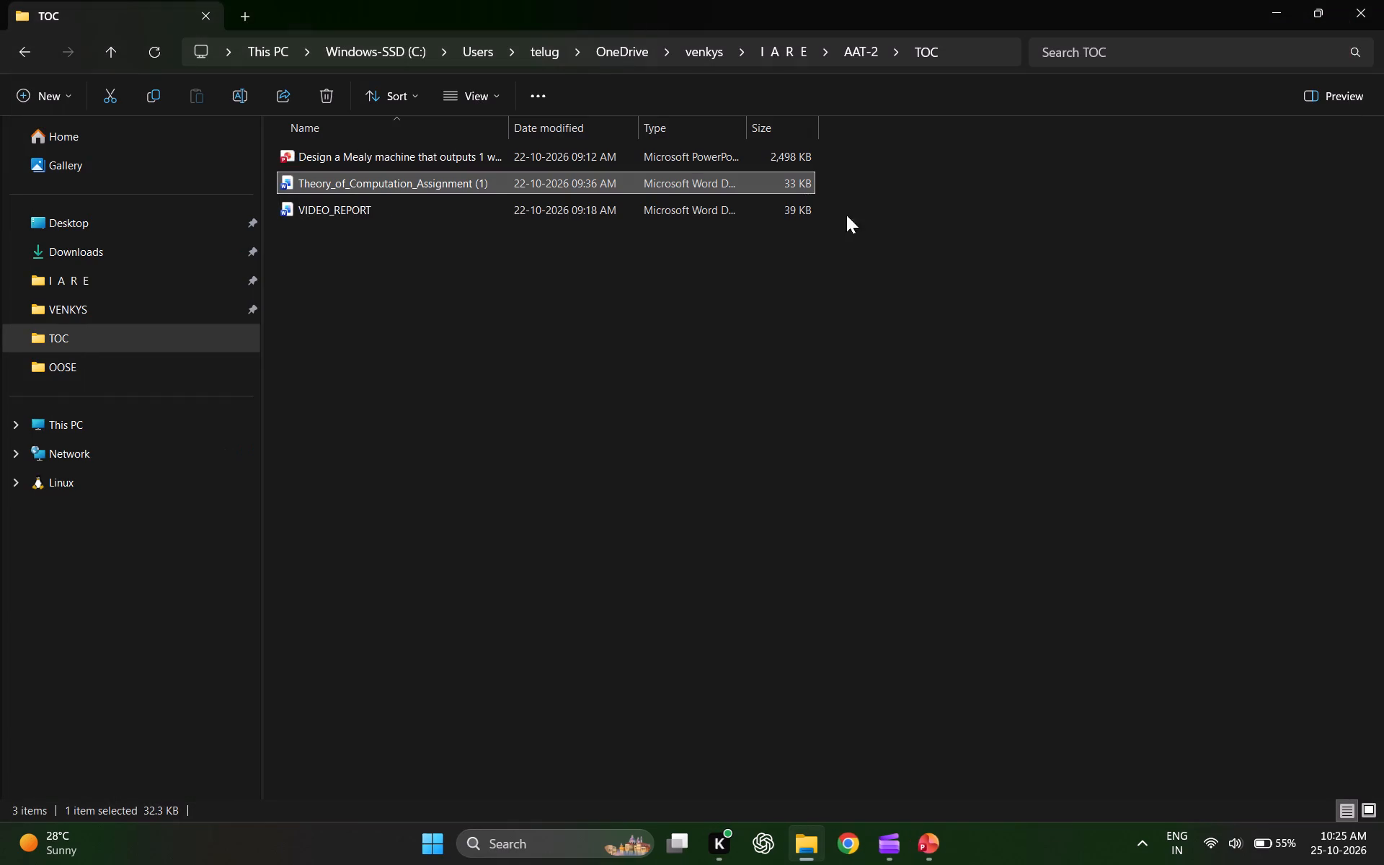
Open the VIDEO_REPORT document from the TOC folder and enable editing.
double_click(341, 216)
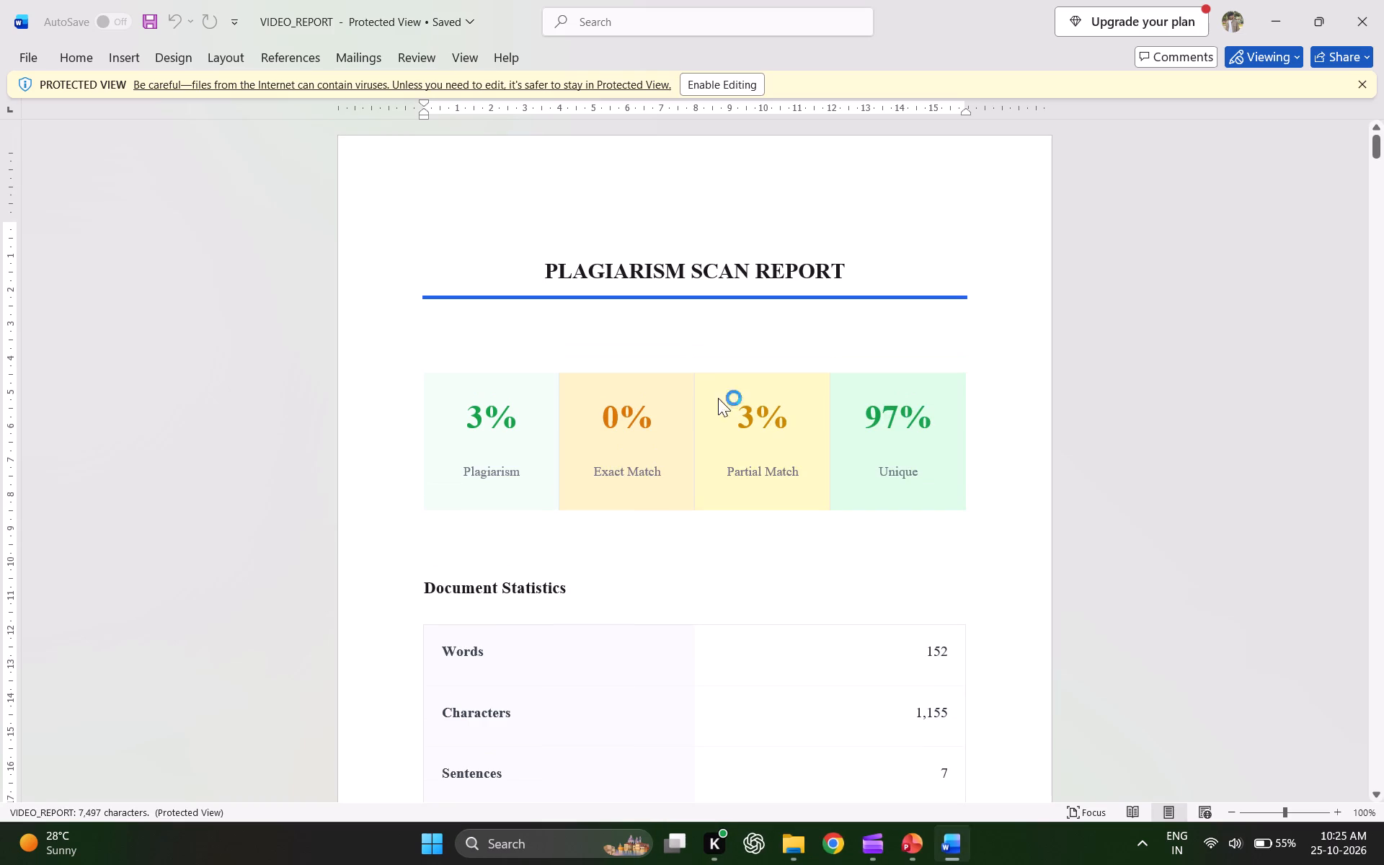
click(738, 81)
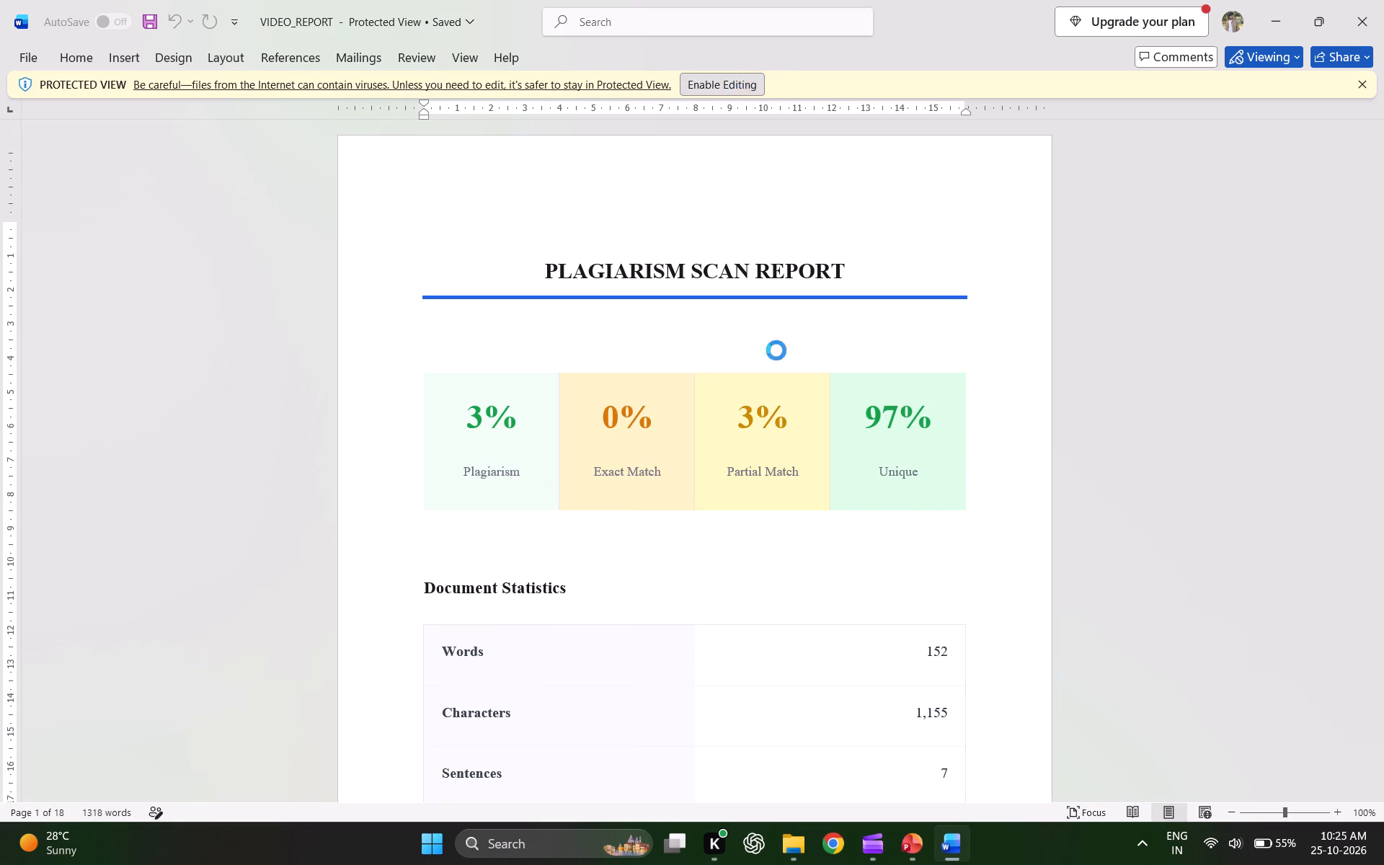
Add "Section- C" on a new line below the branch name in the self-assessment form's Branch and Section row.
scroll(768, 520, down, 13)
scroll(680, 541, down, 2)
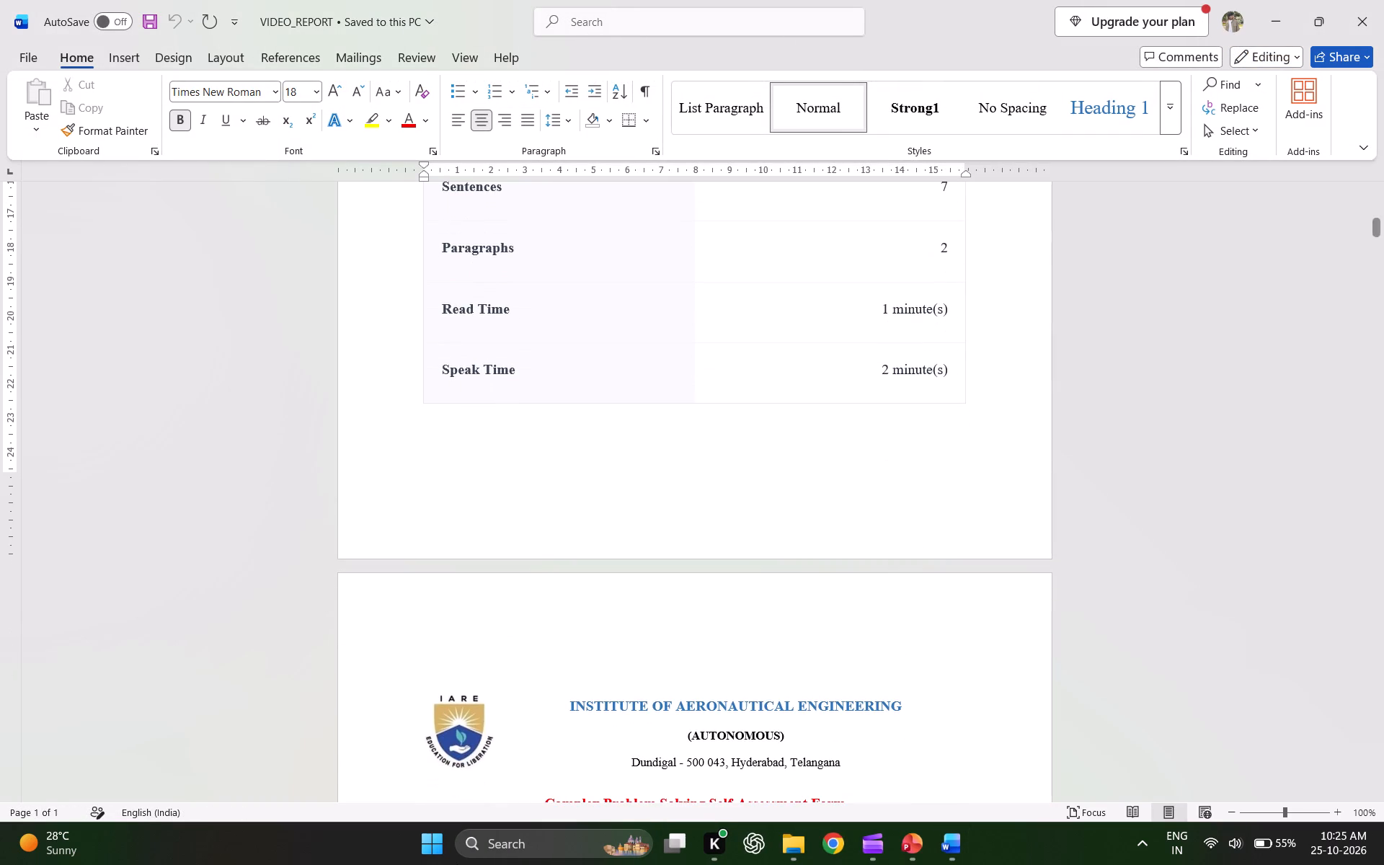
middle_click(474, 864)
scroll(474, 864, up, 1)
scroll(453, 864, down, 4)
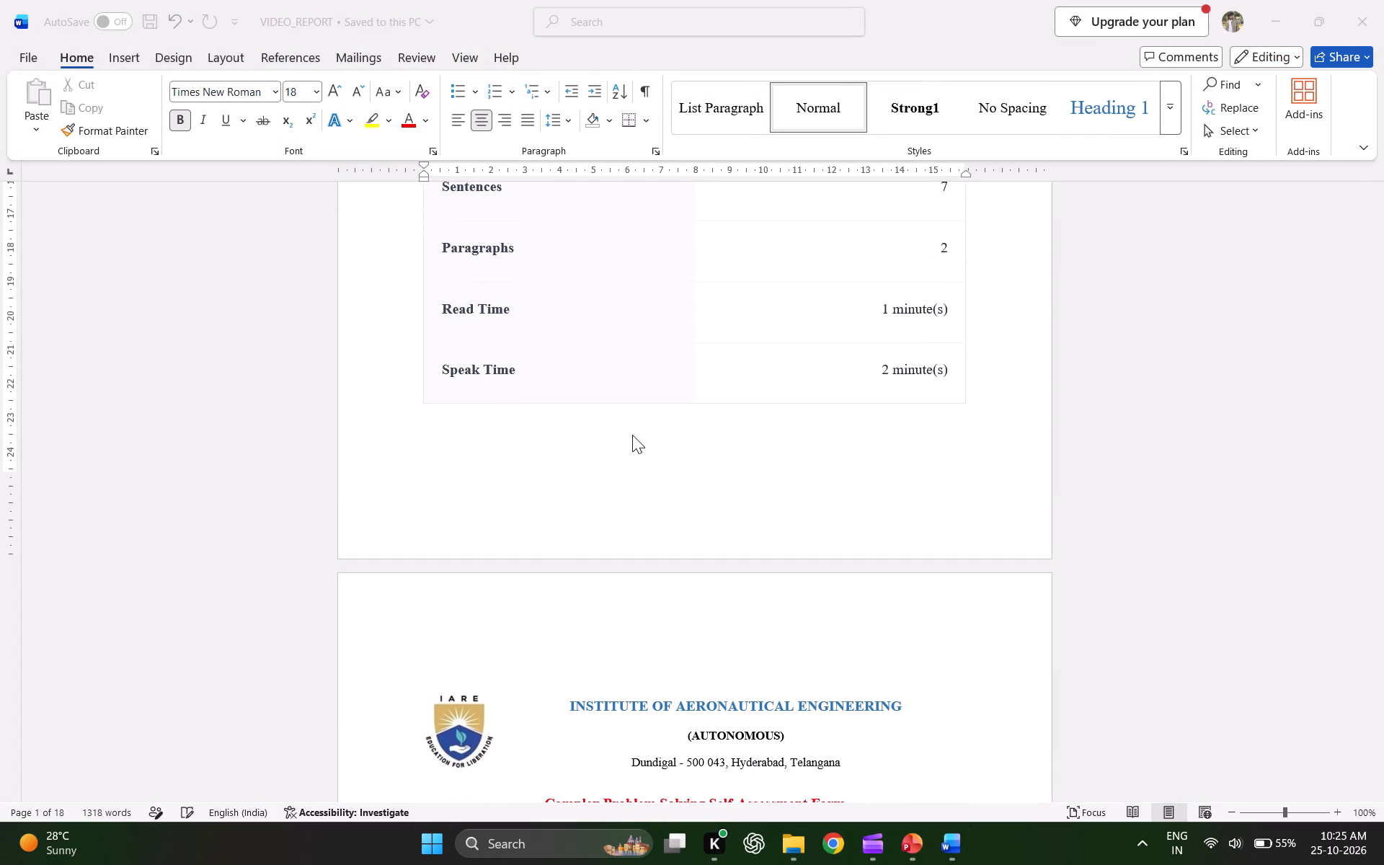
scroll(638, 422, down, 12)
scroll(644, 457, down, 17)
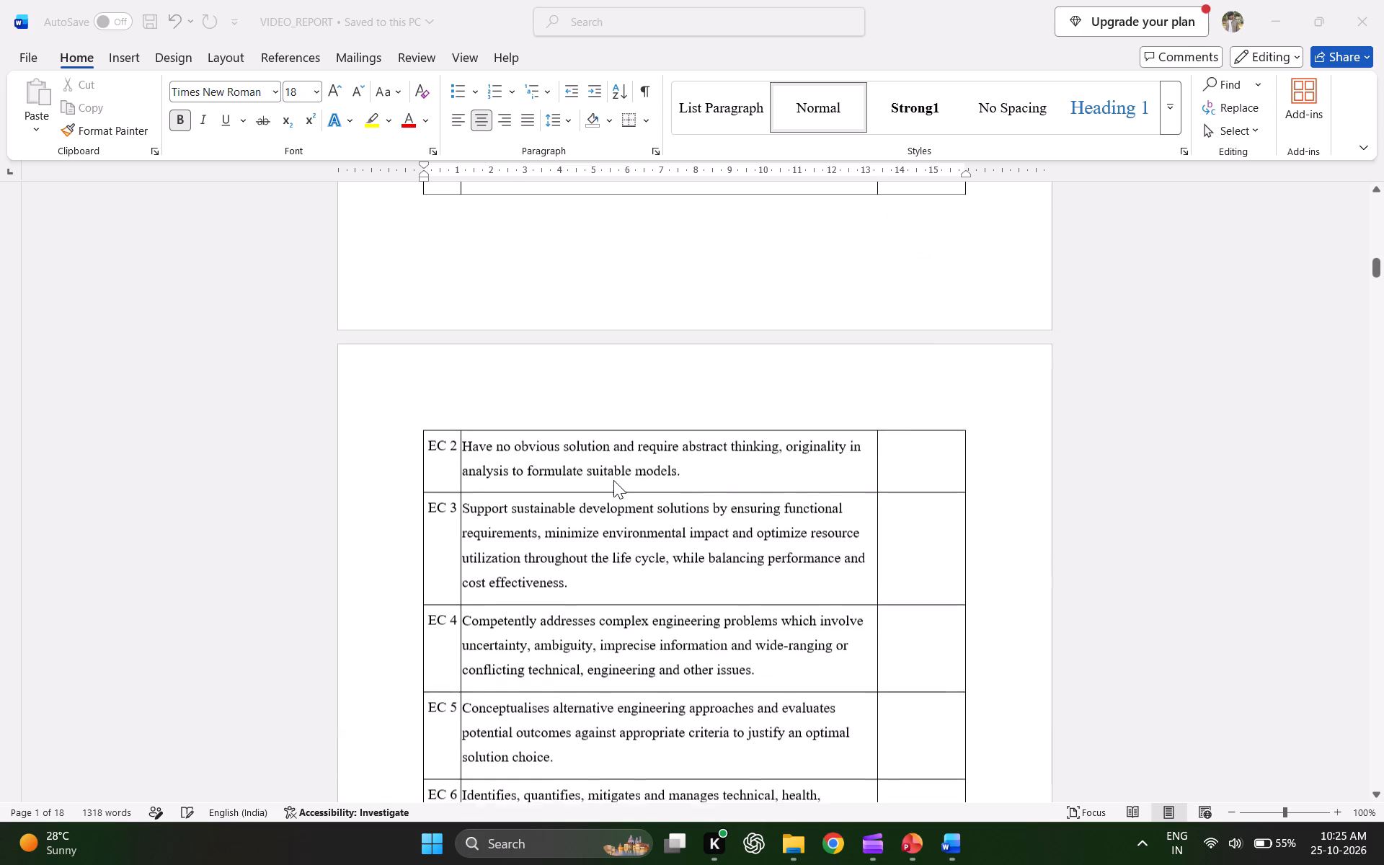
scroll(613, 480, up, 16)
scroll(613, 480, down, 2)
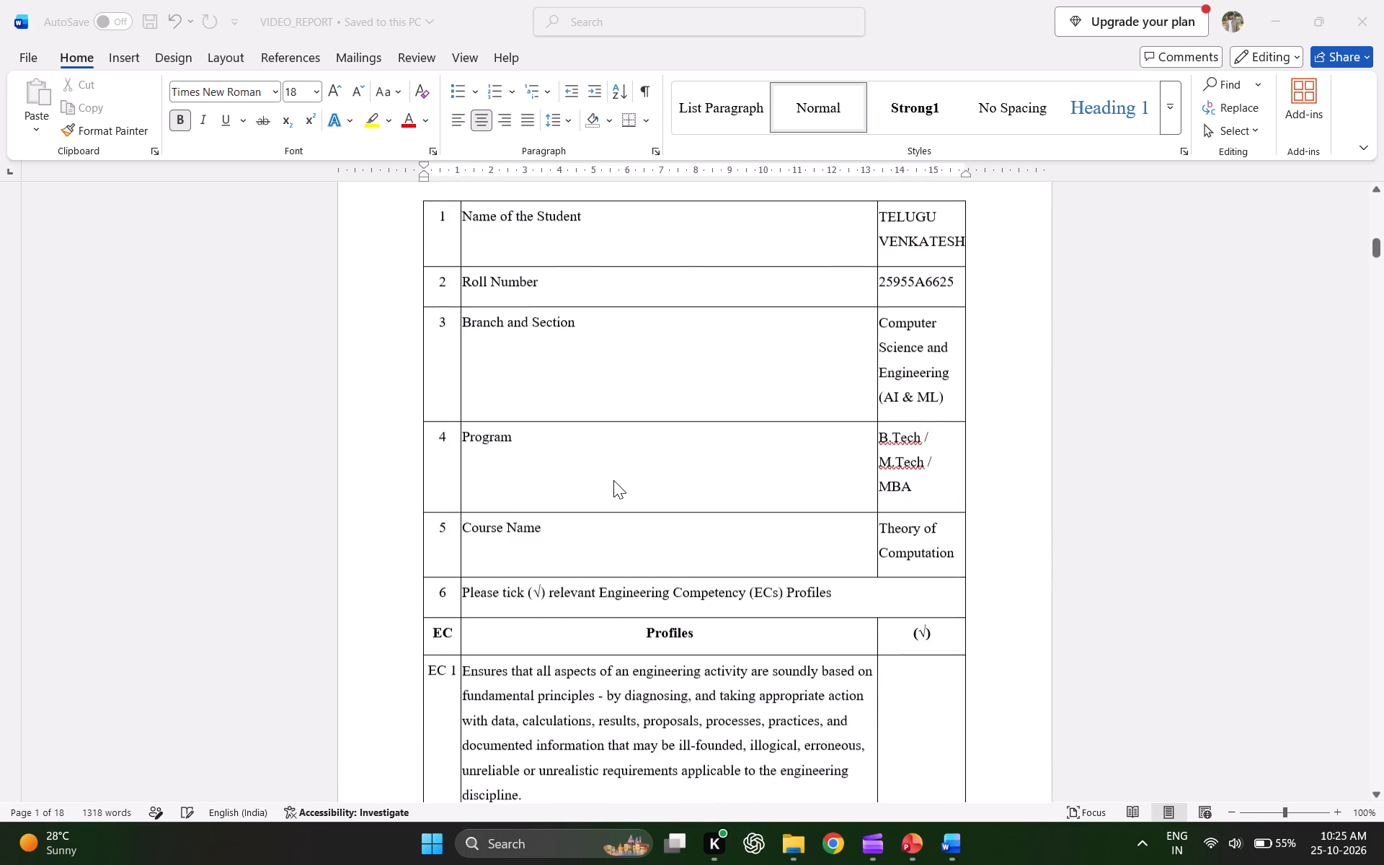
scroll(613, 480, down, 5)
scroll(613, 480, up, 5)
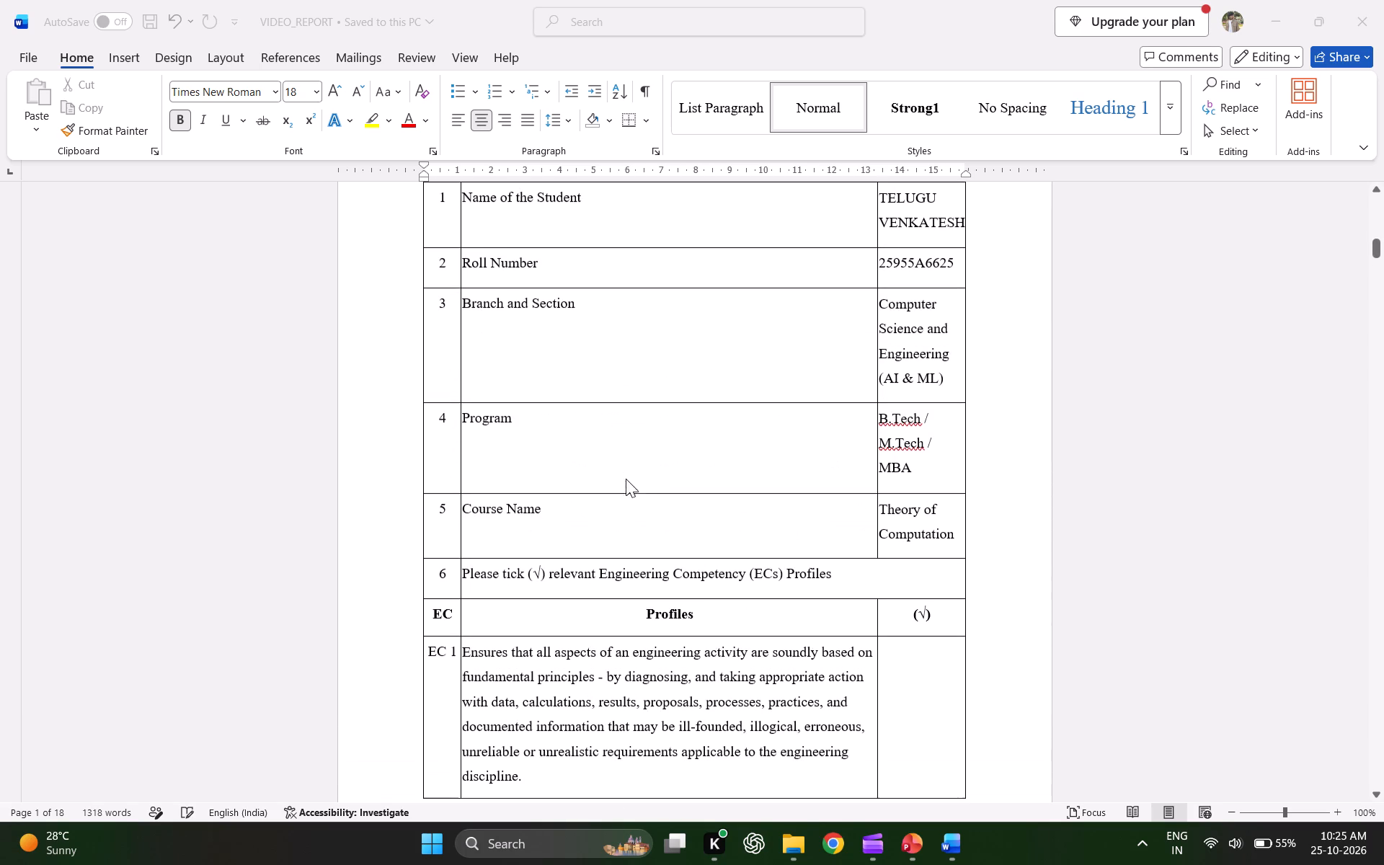
click(944, 375)
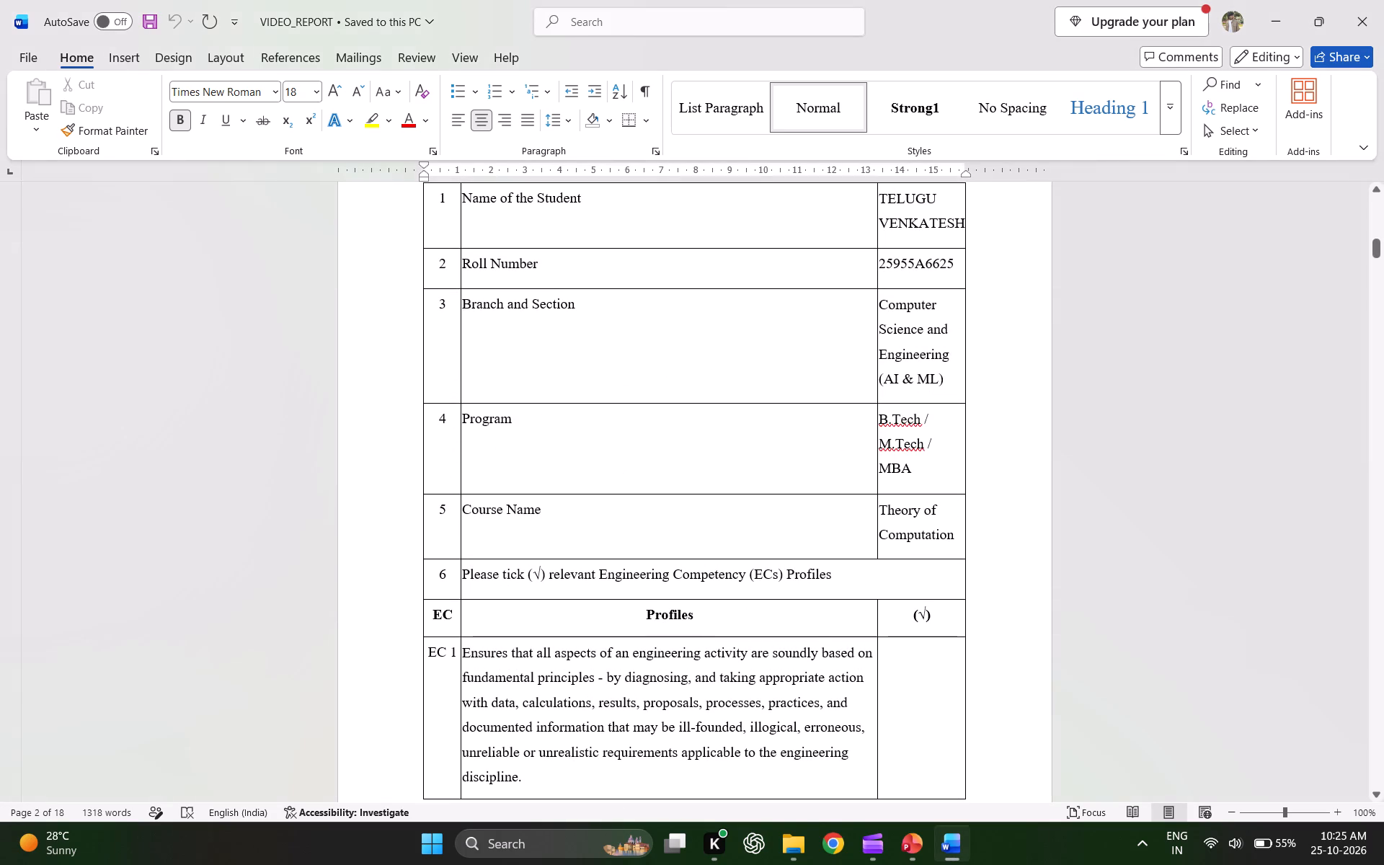
click(948, 391)
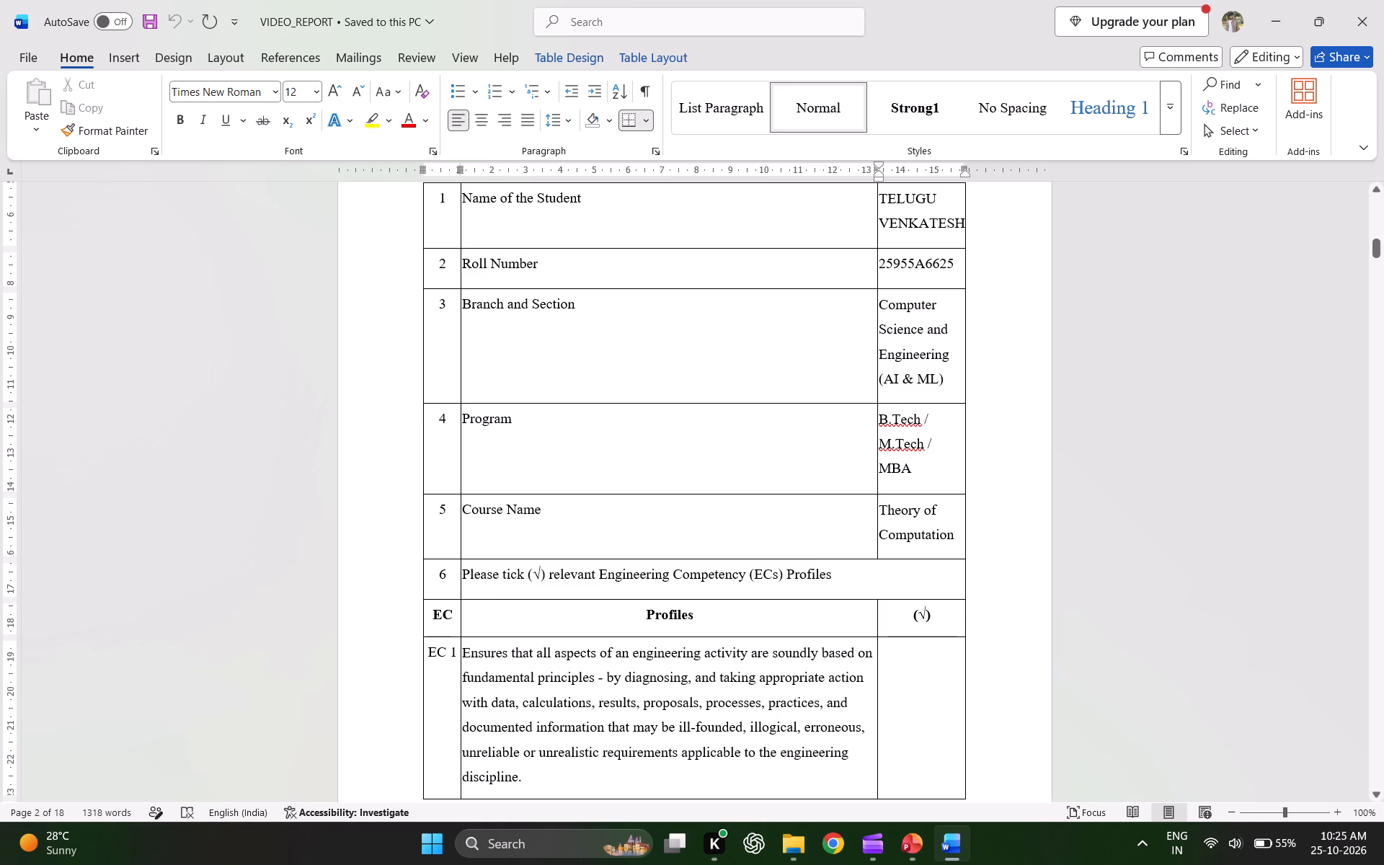
key(Return)
text(Section)
text(- C)
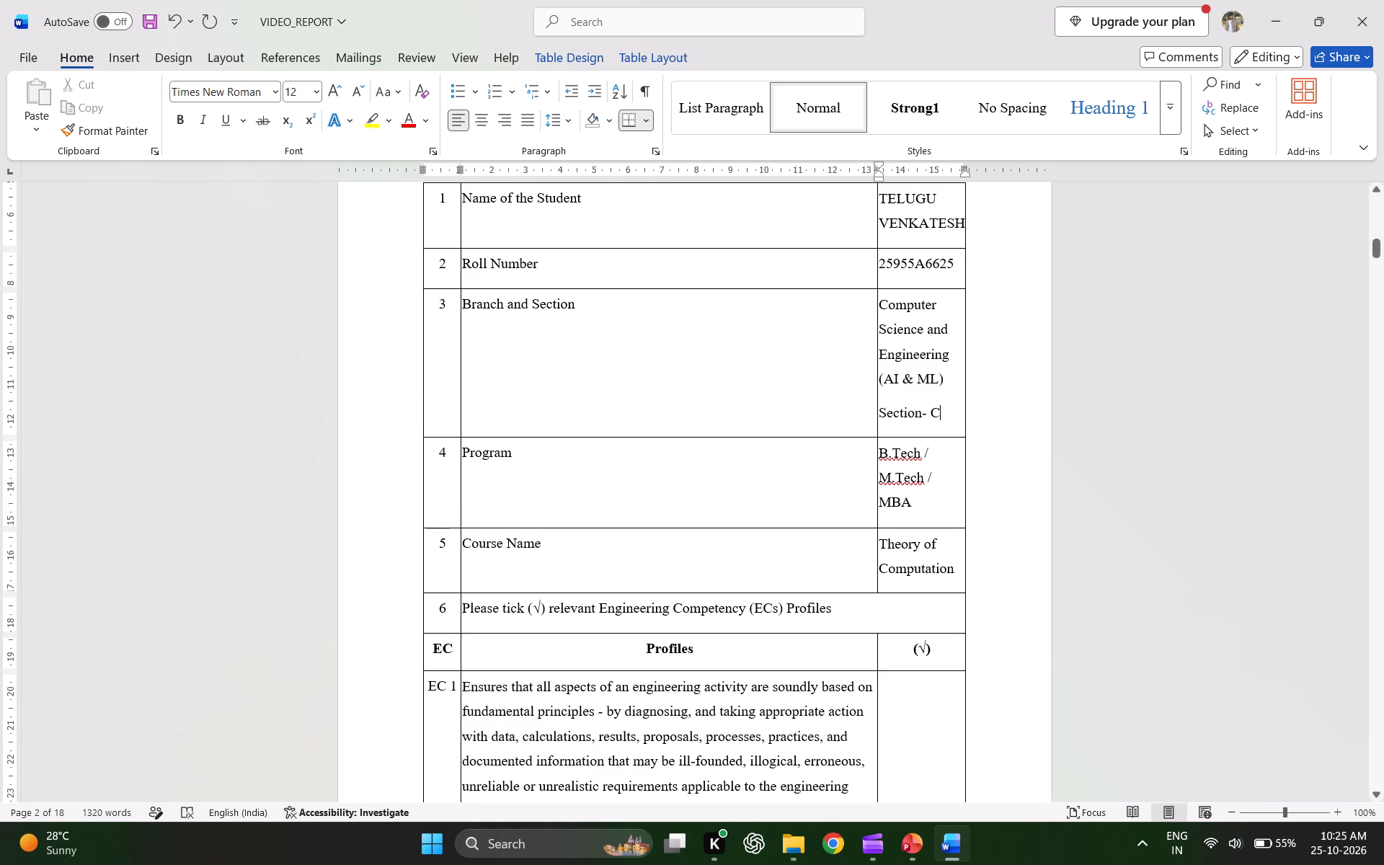
Review the rest of the video report, from the competency profiles through the declaration, abstract and chapters to the references.
scroll(892, 518, down, 7)
scroll(864, 576, down, 7)
scroll(807, 600, down, 8)
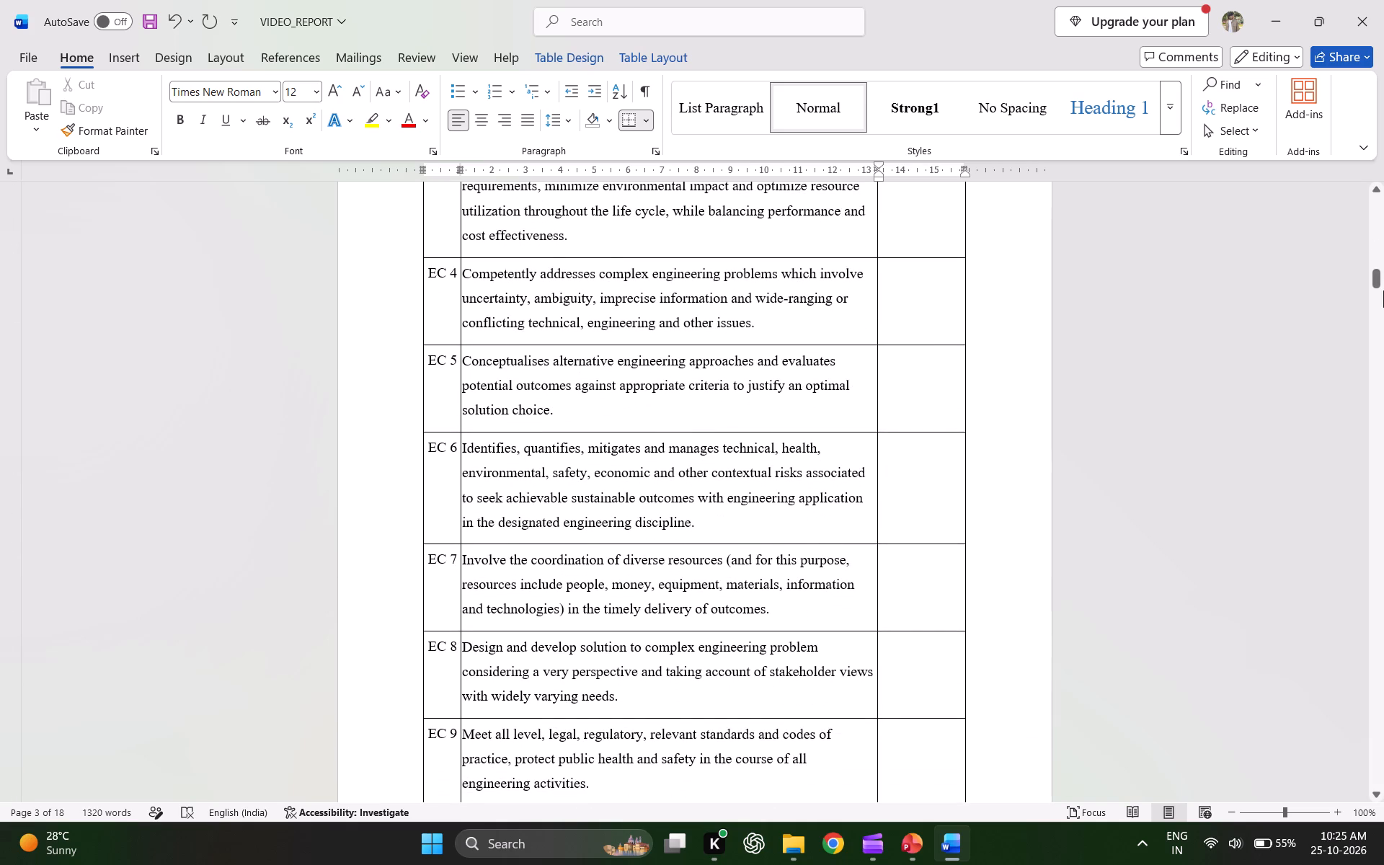
drag(1374, 284, 1383, 447)
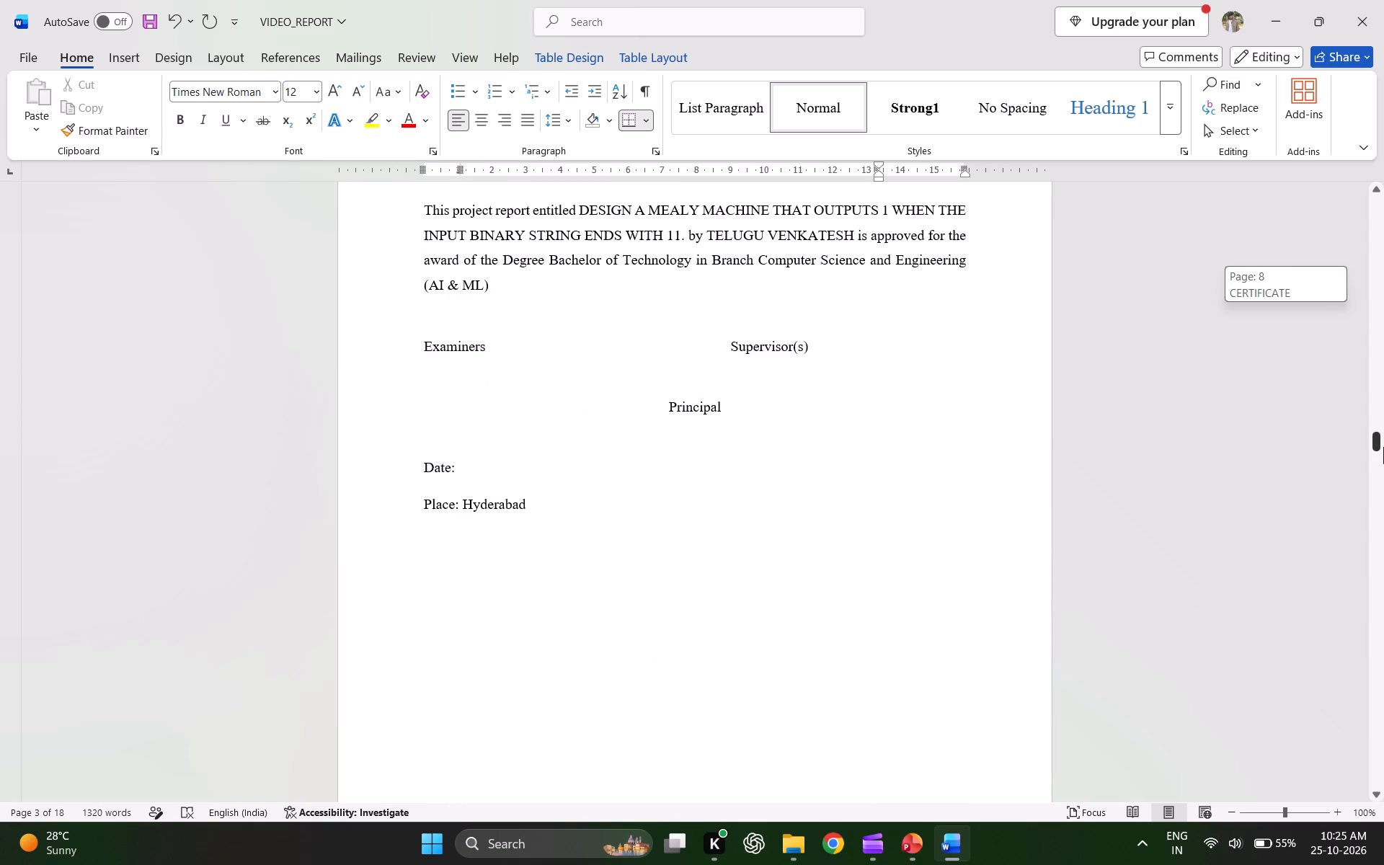
drag(1383, 447, 1383, 572)
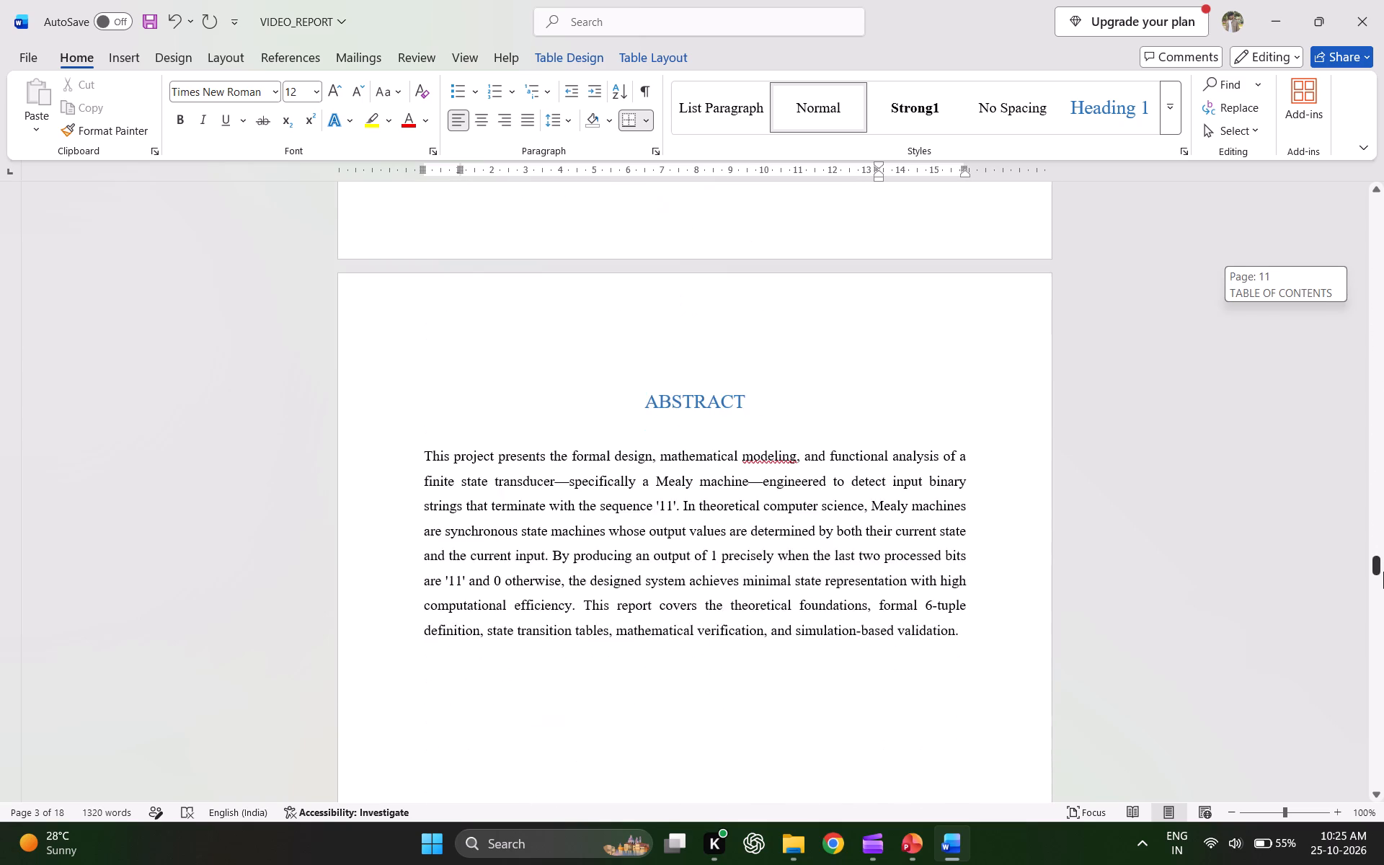
drag(1383, 572, 1383, 565)
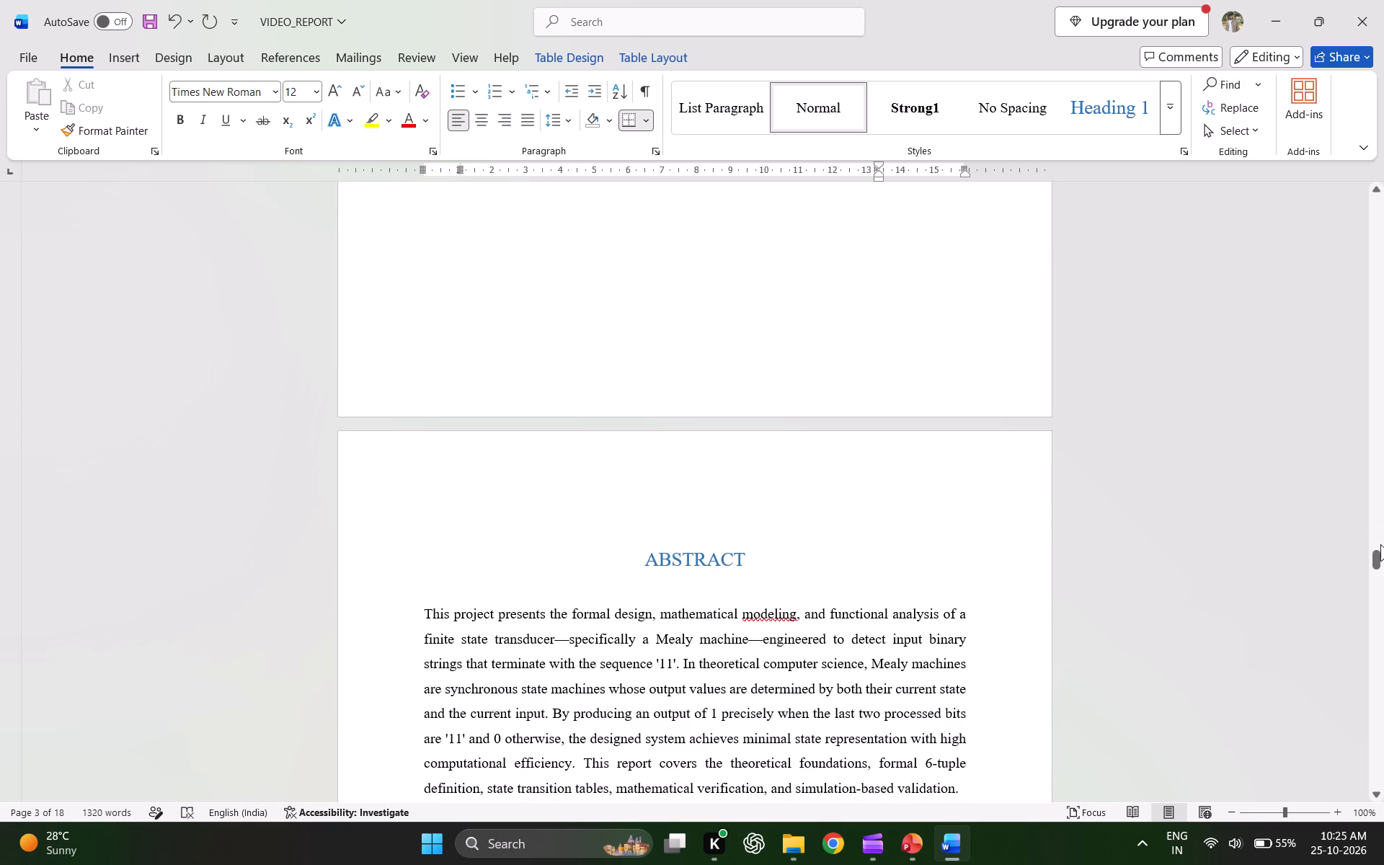
drag(1378, 556, 1369, 535)
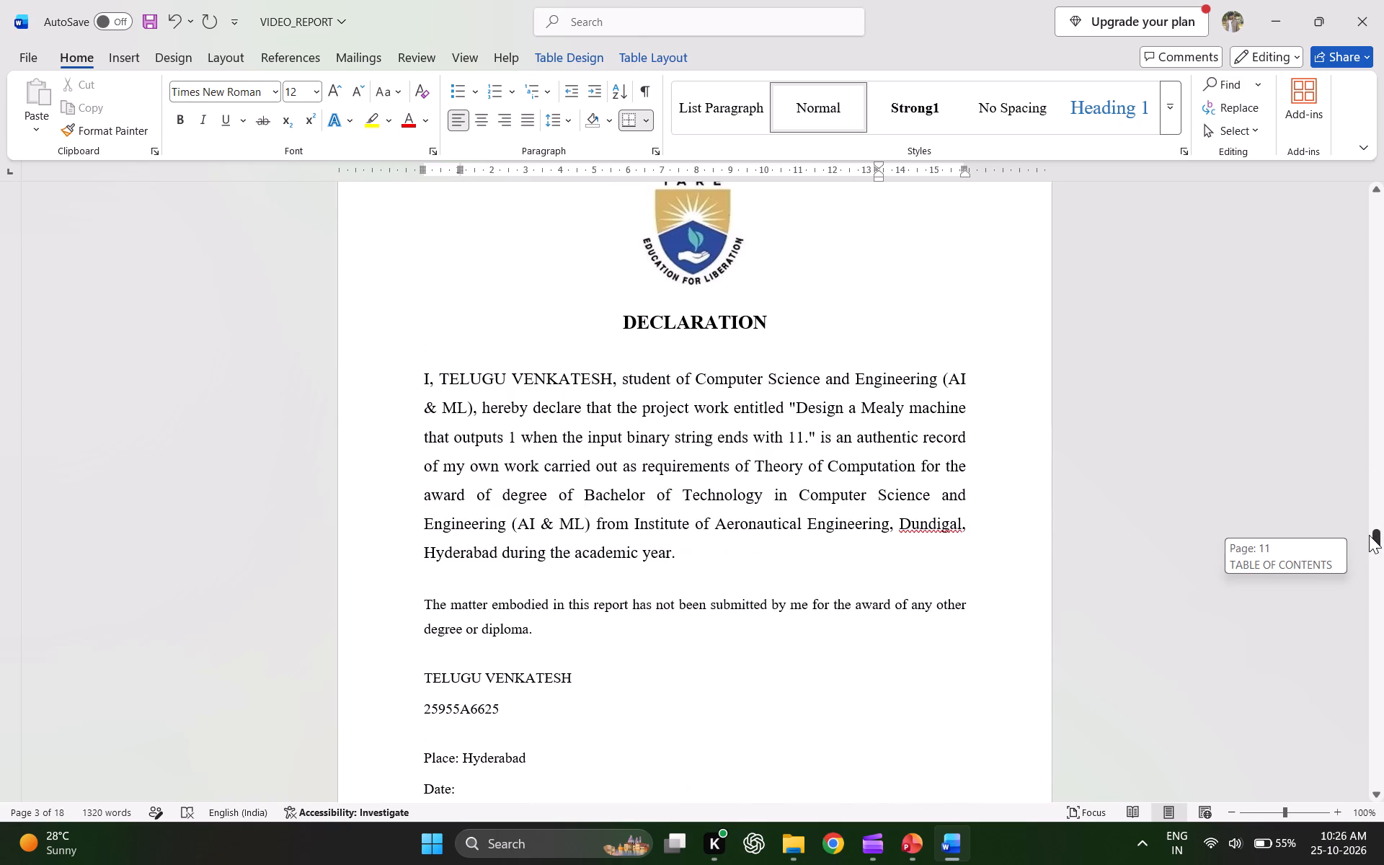
drag(1369, 535, 1365, 528)
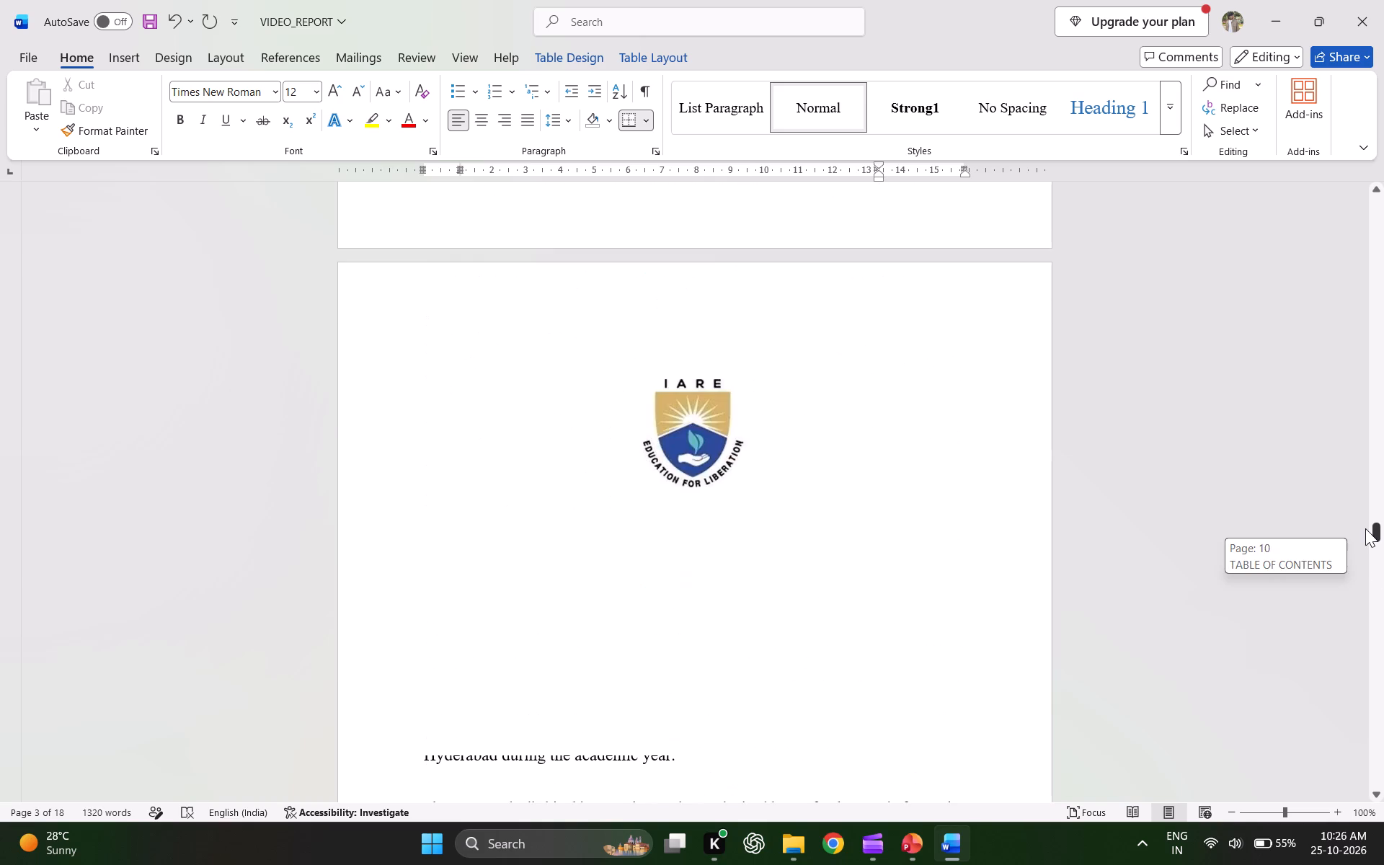
drag(1365, 528, 1375, 592)
drag(1377, 596, 1362, 548)
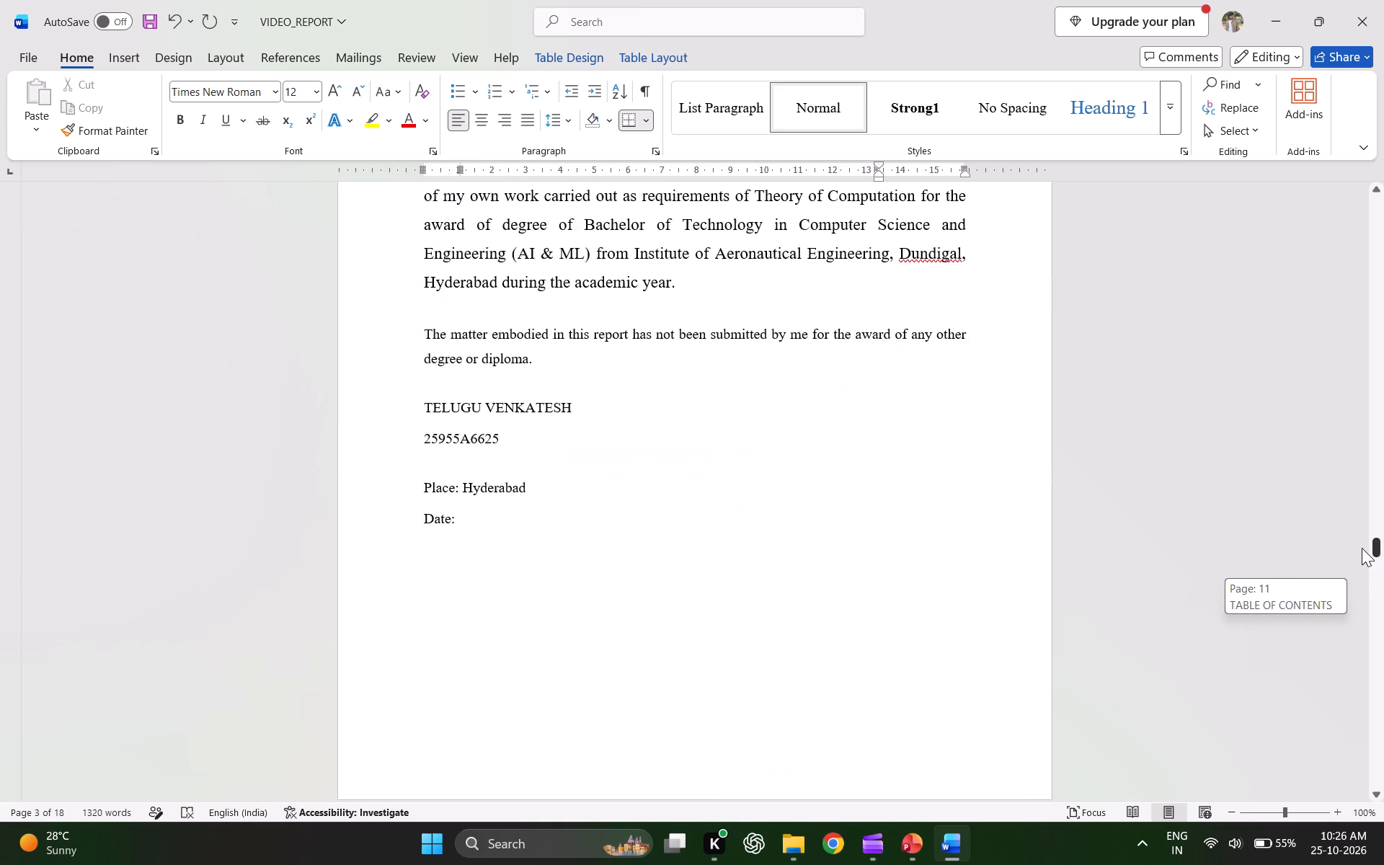
drag(1362, 548, 1355, 541)
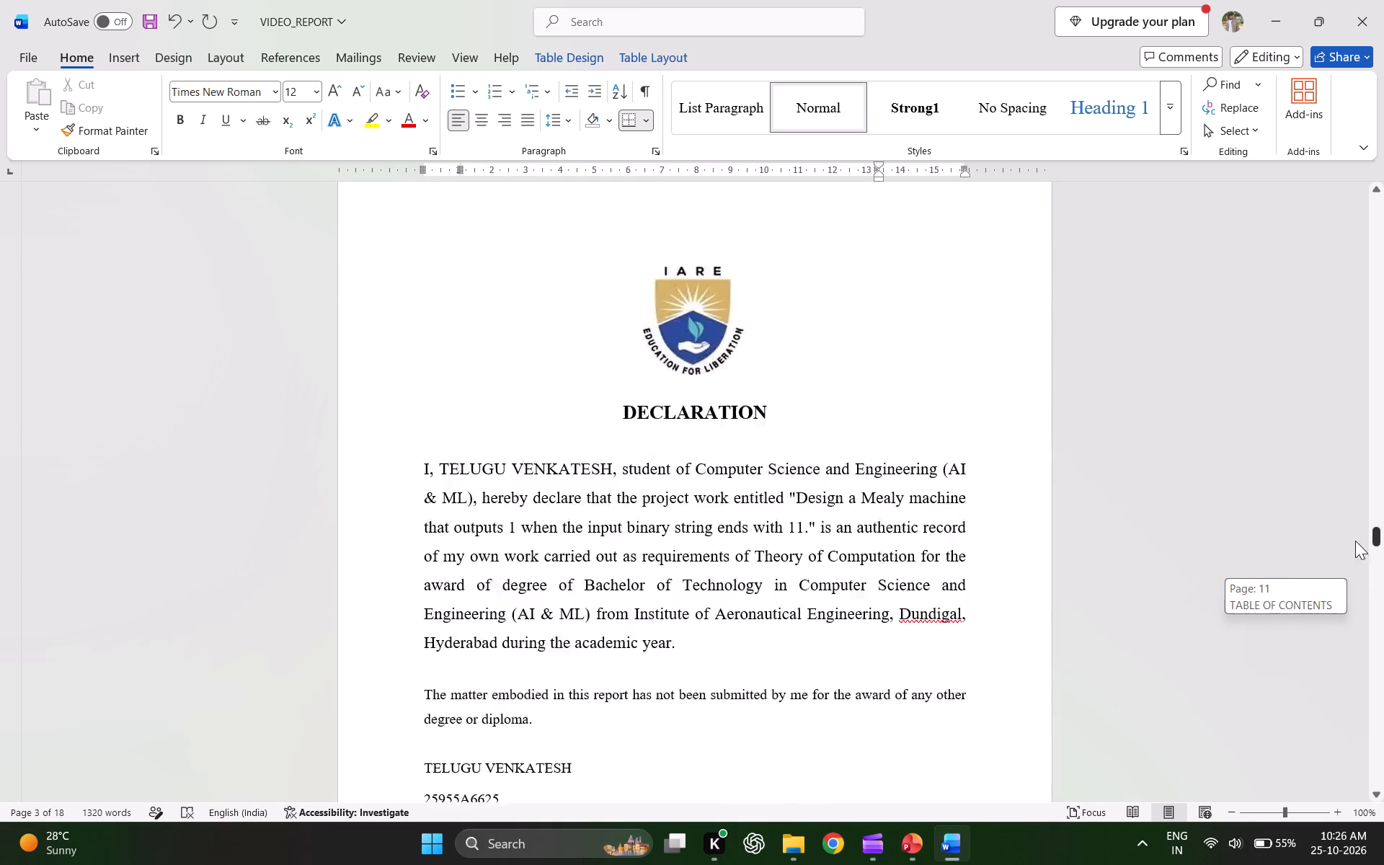
drag(1355, 541, 1377, 646)
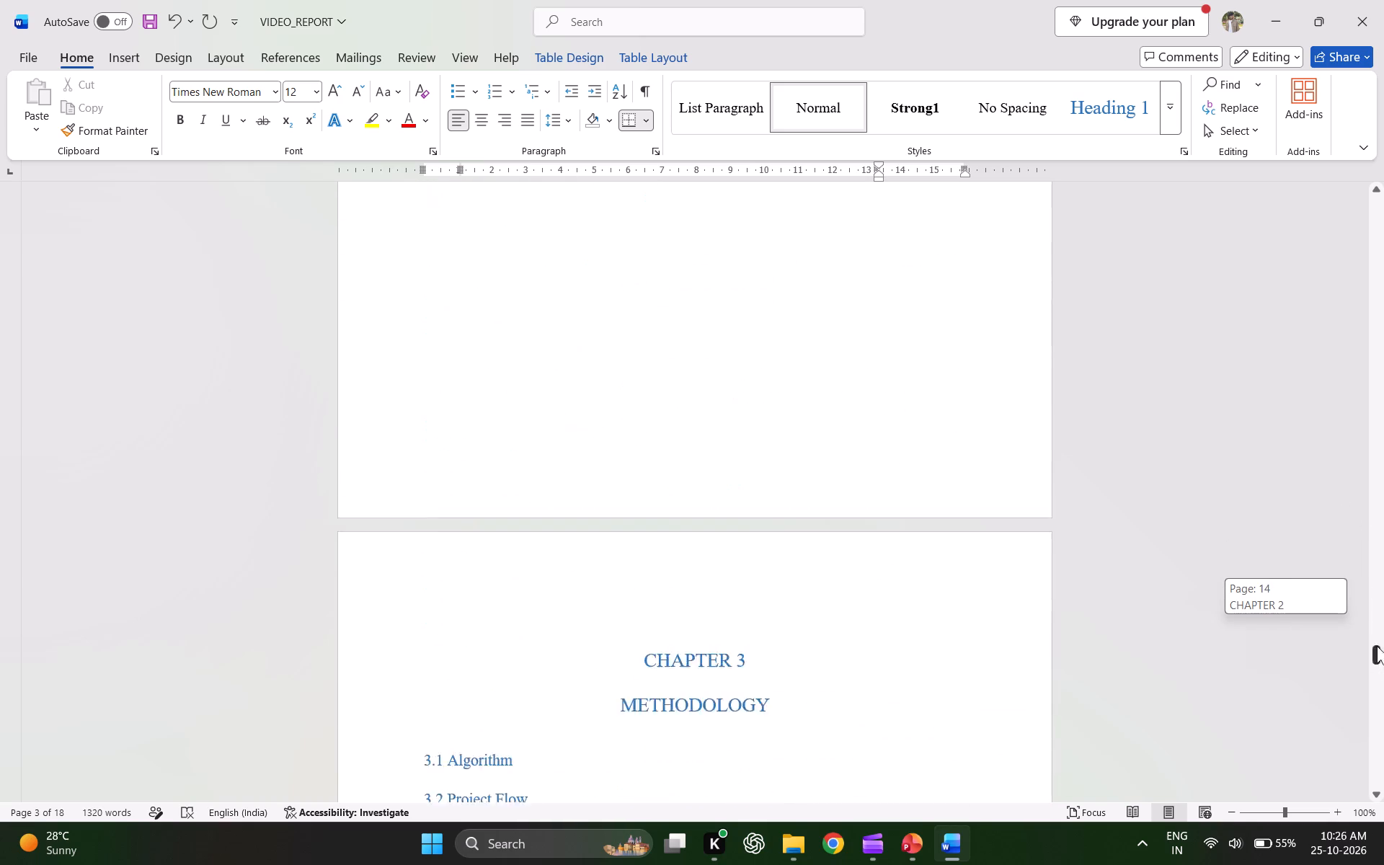
drag(1377, 646, 1383, 686)
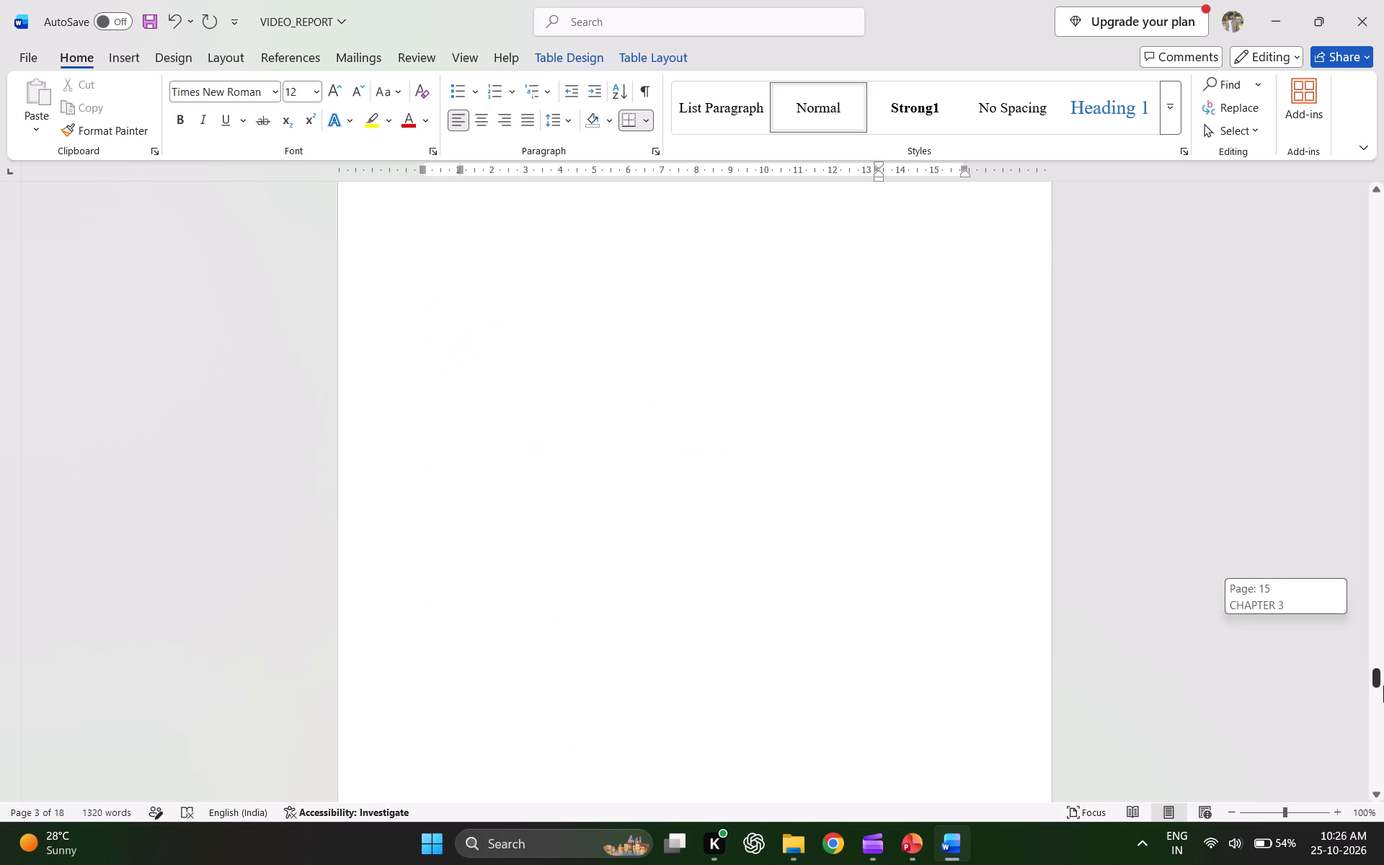